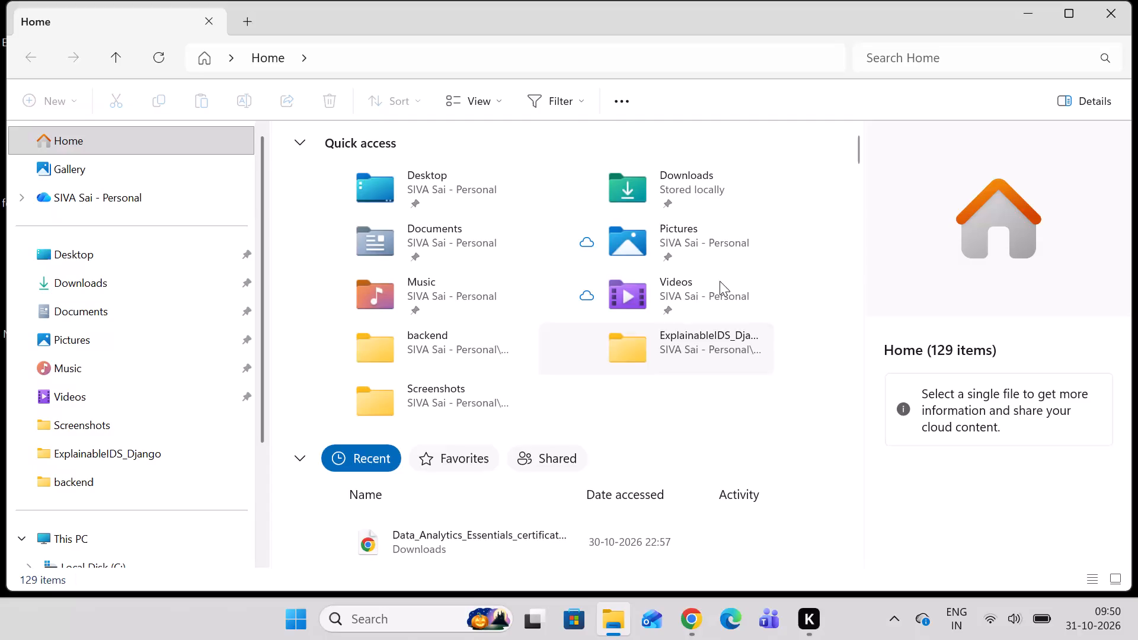
Open the Word document XAI-IDS_Major_Project_Stage-1_Documentation from the Downloads folder.
scroll(513, 363, "down", 2)
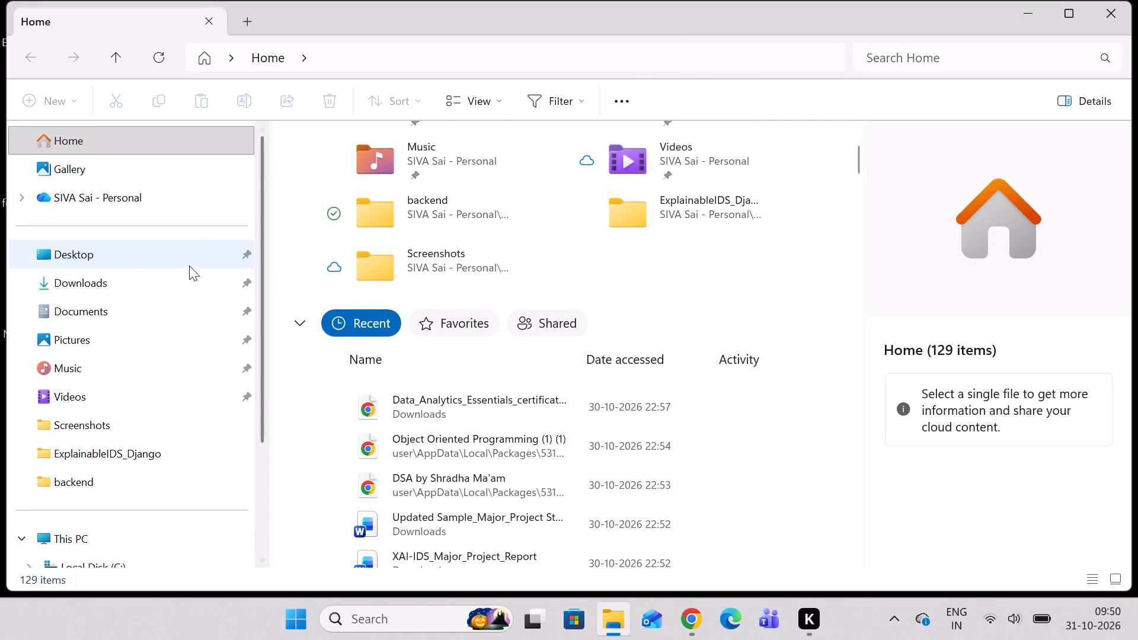
double_click(185, 281)
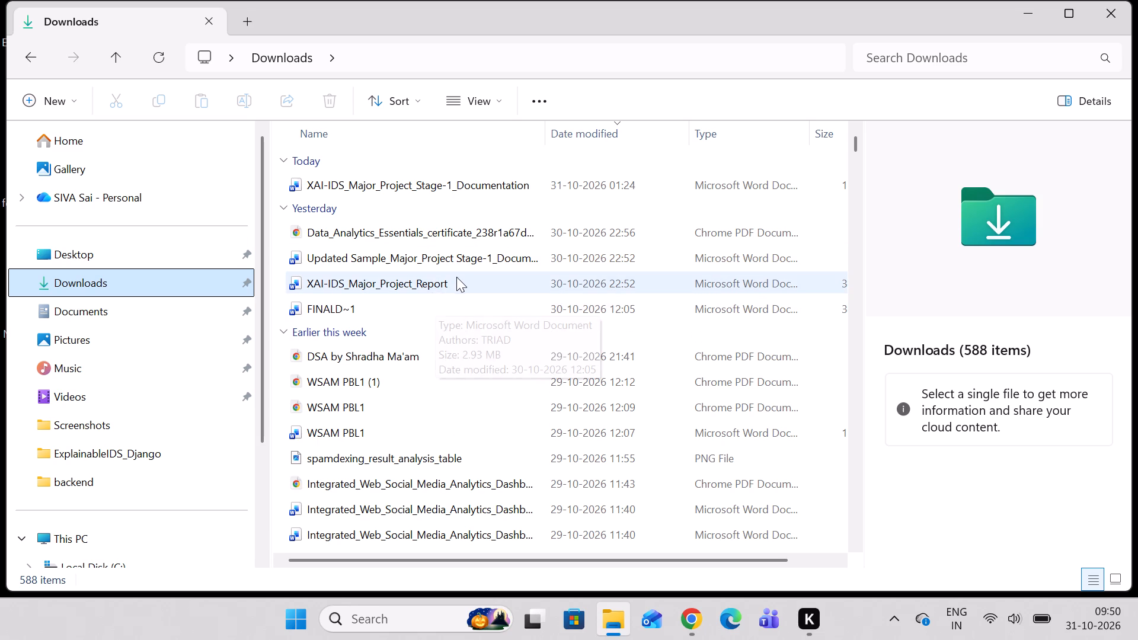
double_click(480, 191)
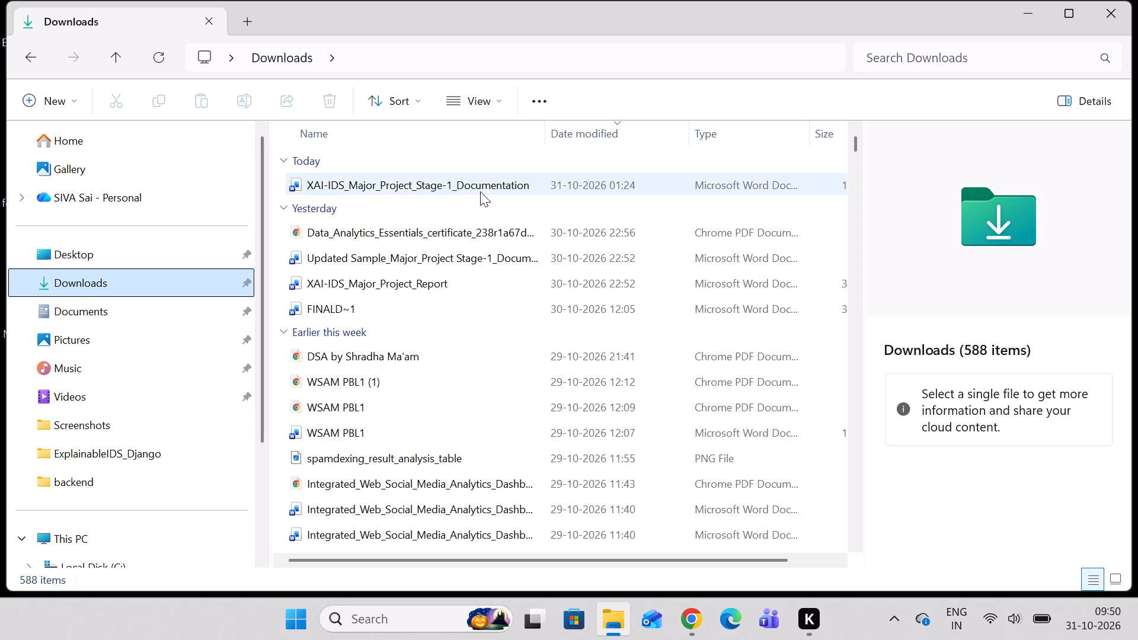
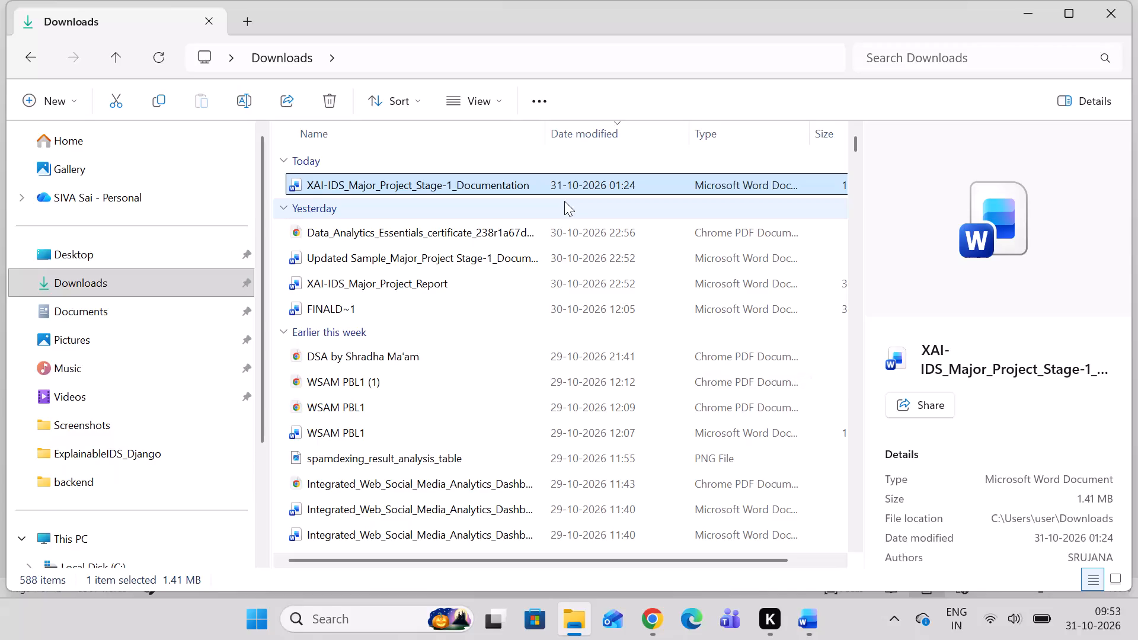
Open Updated Sample_Major_Project Stage-1_Documentation from Downloads and arrange it side by side with the XAI-IDS Stage-1 documentation.
double_click(517, 258)
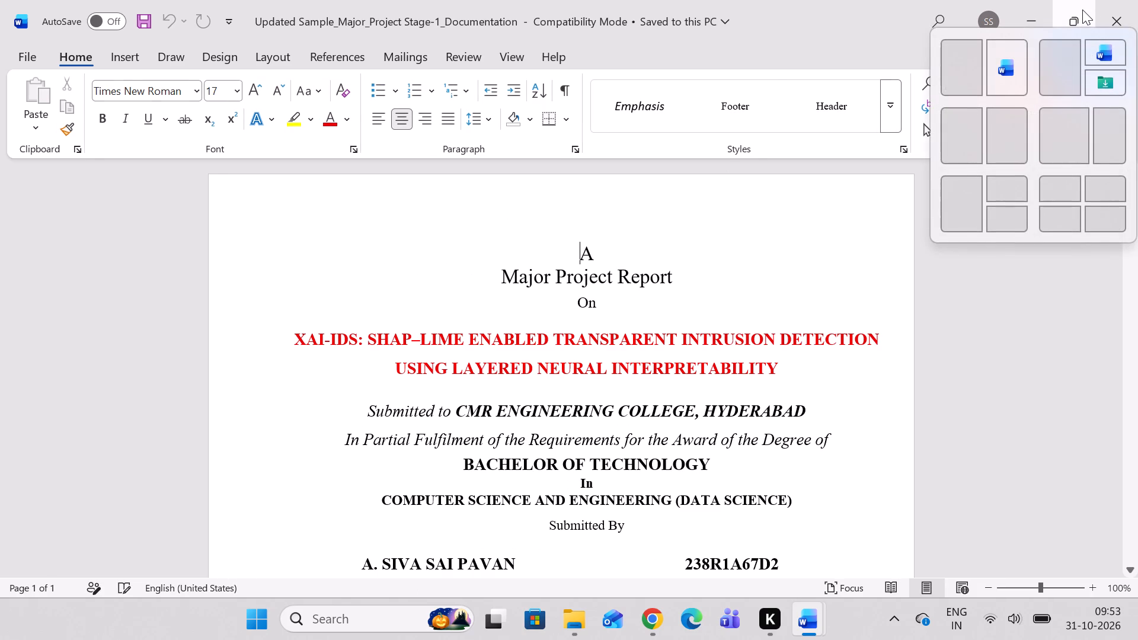
left_click(999, 158)
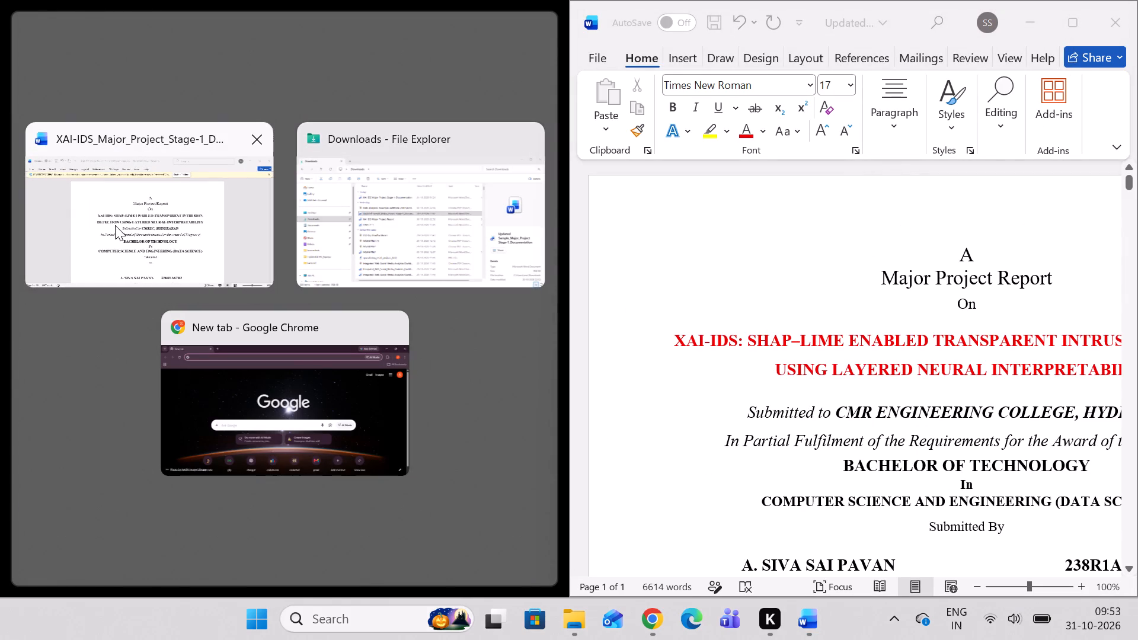
left_click(117, 228)
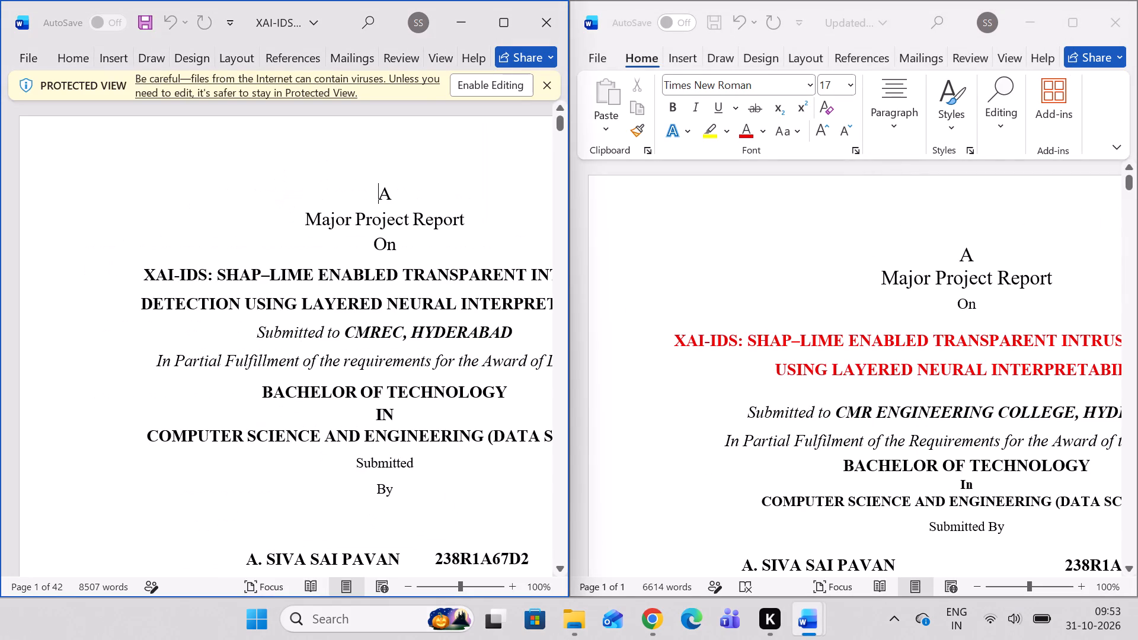
Enable editing of the protected XAI-IDS documentation and place its window back beside the sample document.
scroll(258, 325, "down", 1, "ctrl")
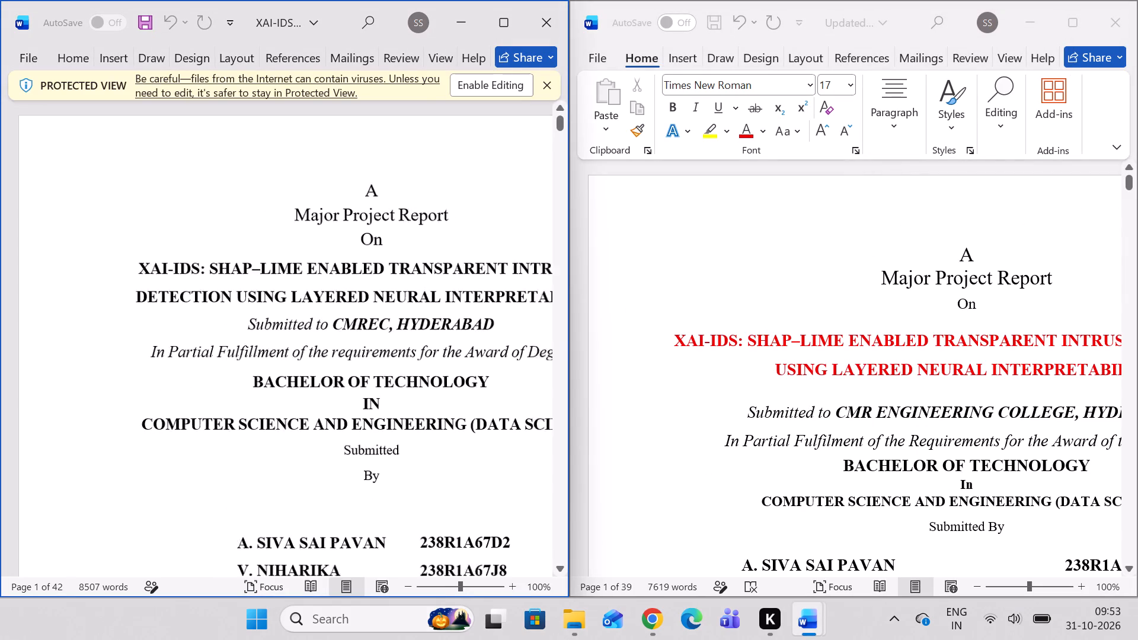
scroll(258, 325, "down", 2, "ctrl")
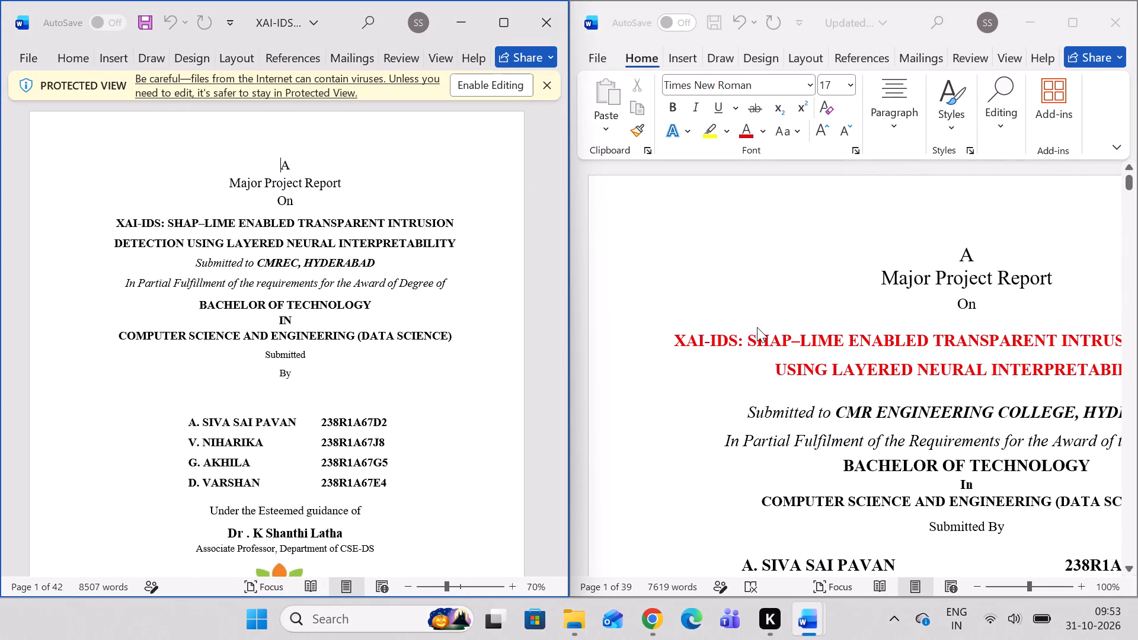
scroll(760, 329, "down", 4, "ctrl")
scroll(760, 329, "up", 1)
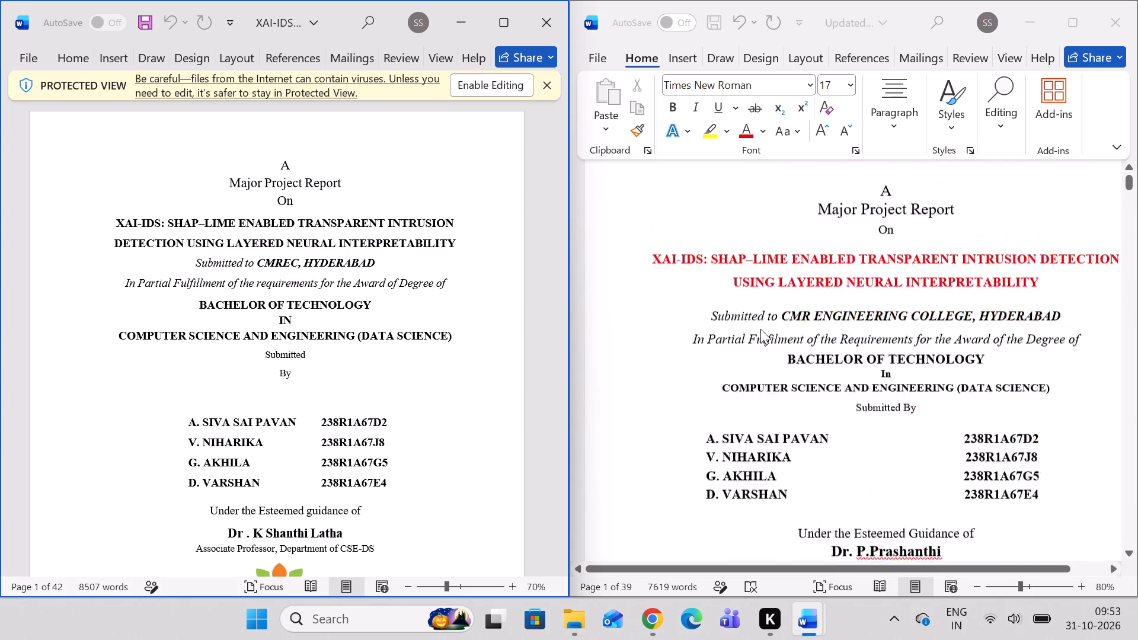
scroll(760, 329, "up", 1)
scroll(760, 329, "left", 1)
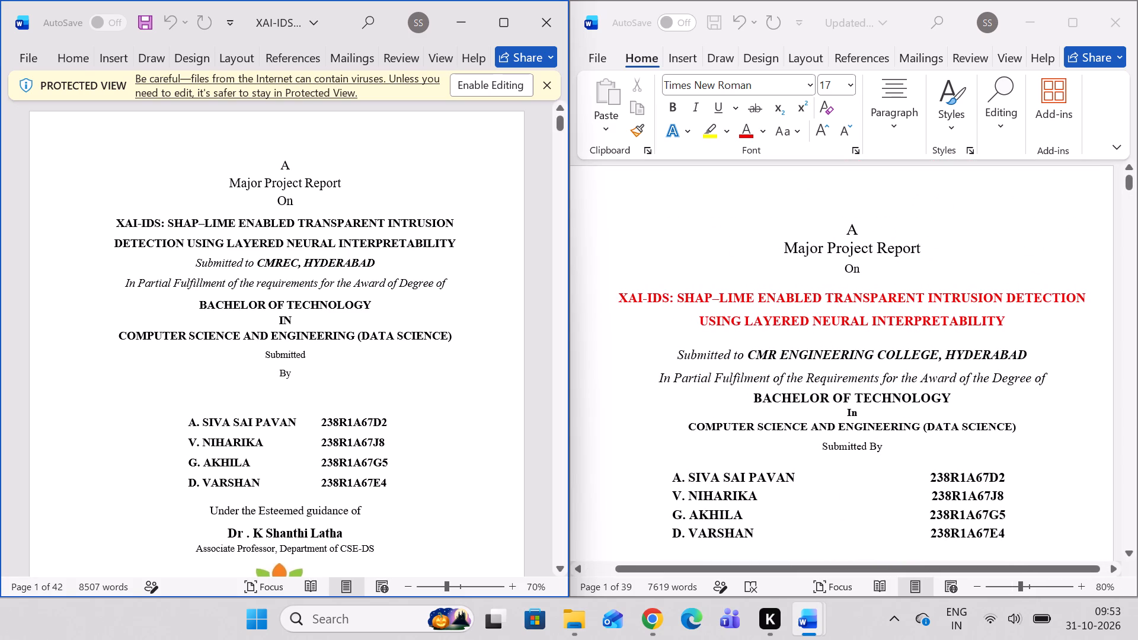
left_click_drag(456, 244, 124, 222)
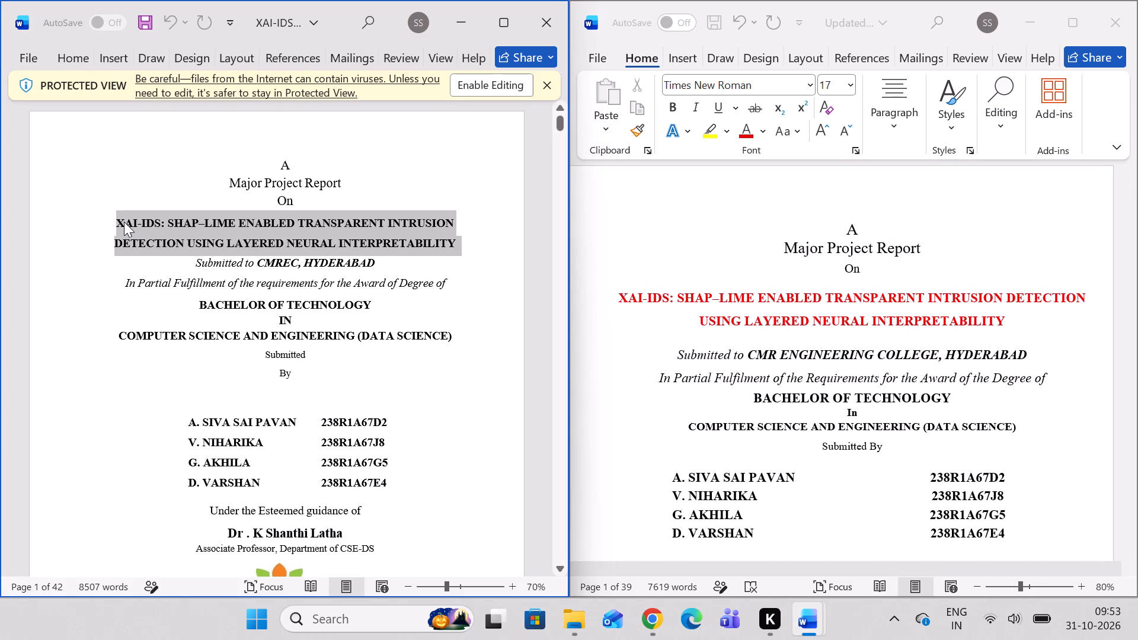
left_click(493, 82)
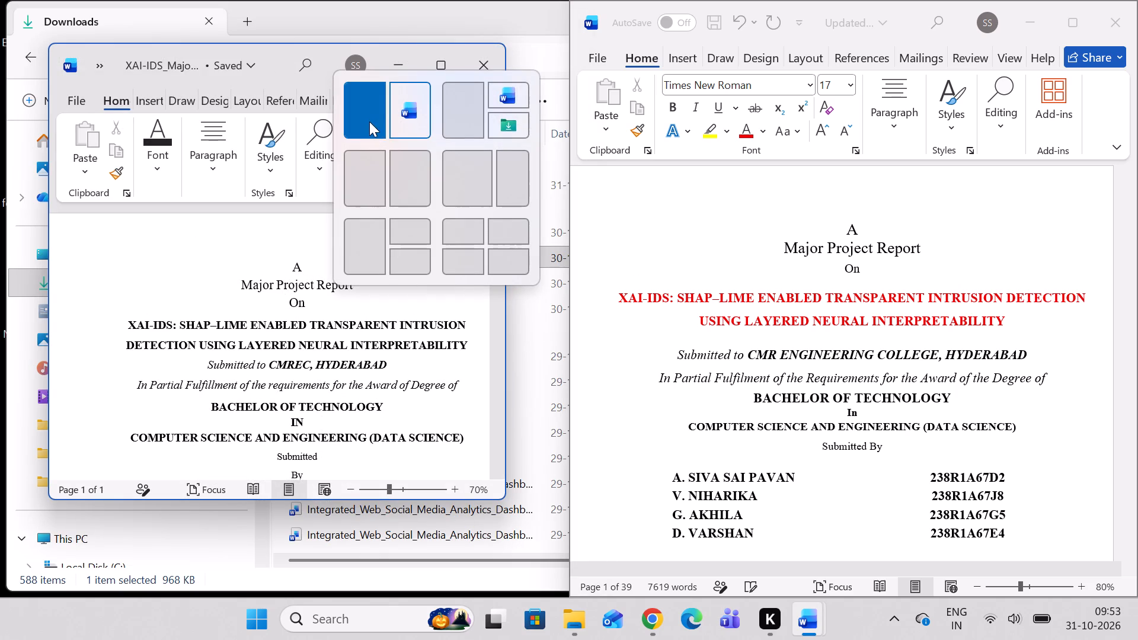
left_click(369, 121)
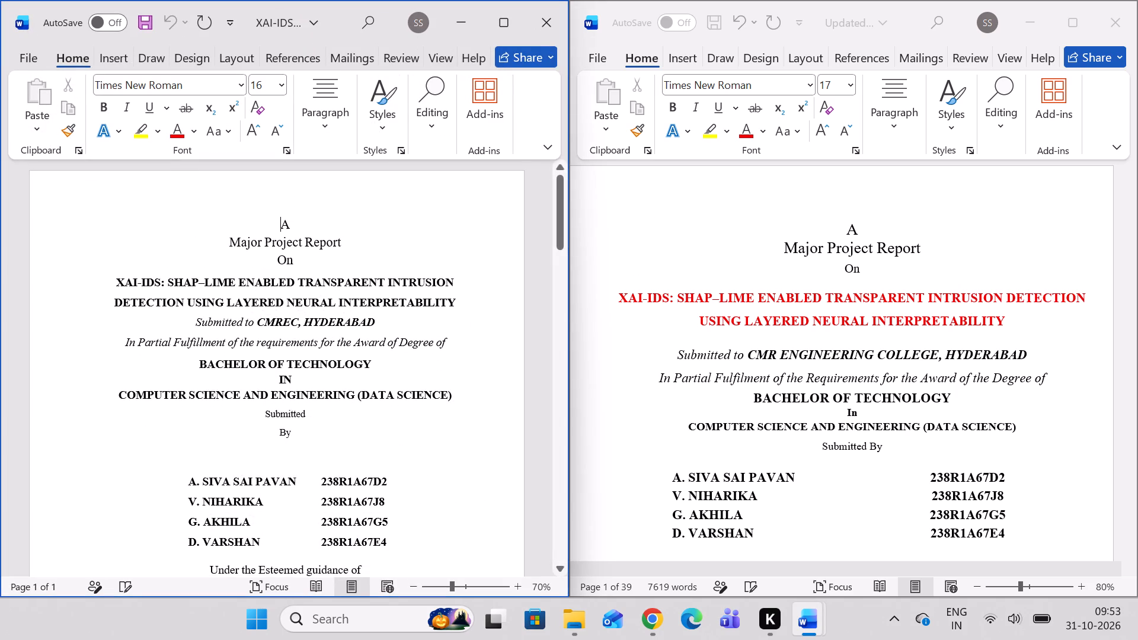
Colour the two-line XAI-IDS project title on the documentation's cover page red, matching the sample document.
left_click(461, 301)
left_click_drag(455, 303, 107, 283)
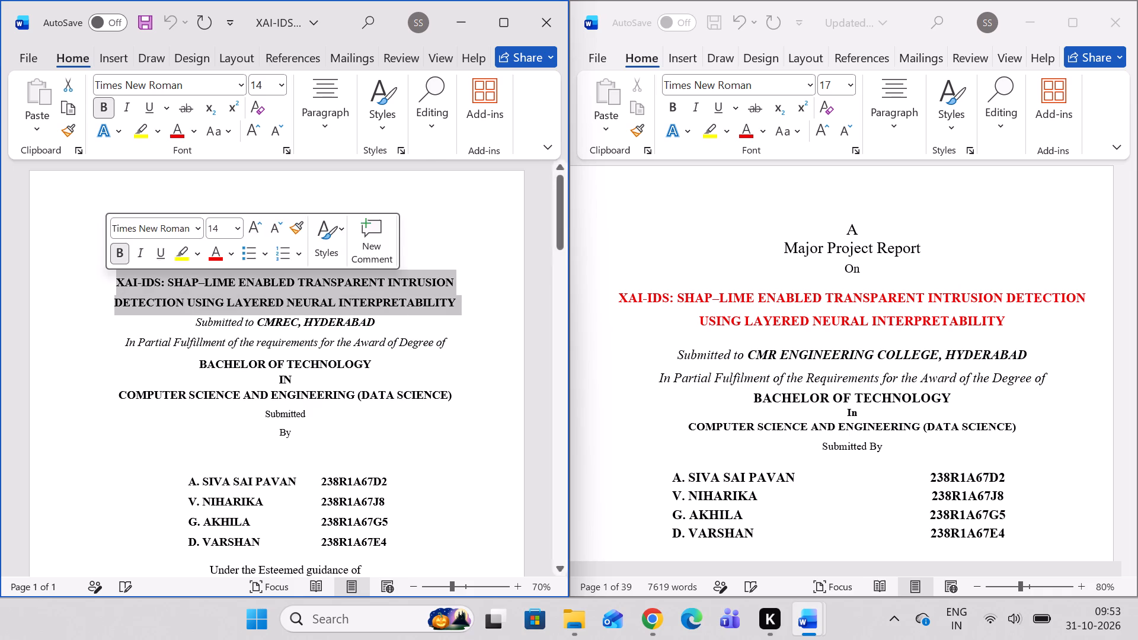
left_click(174, 125)
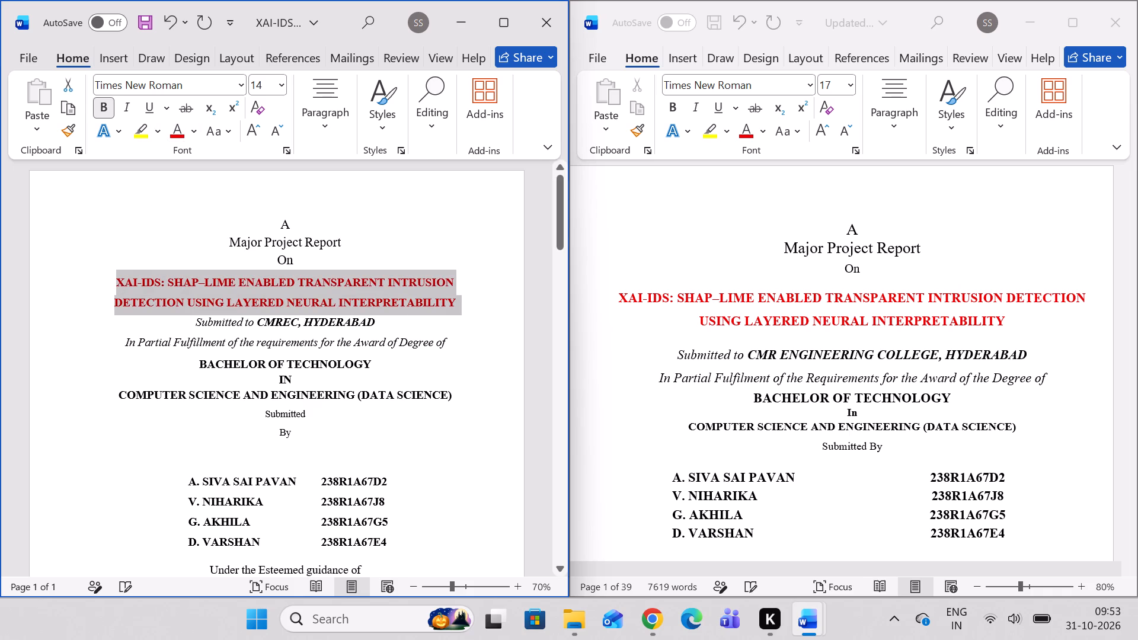
left_click(397, 259)
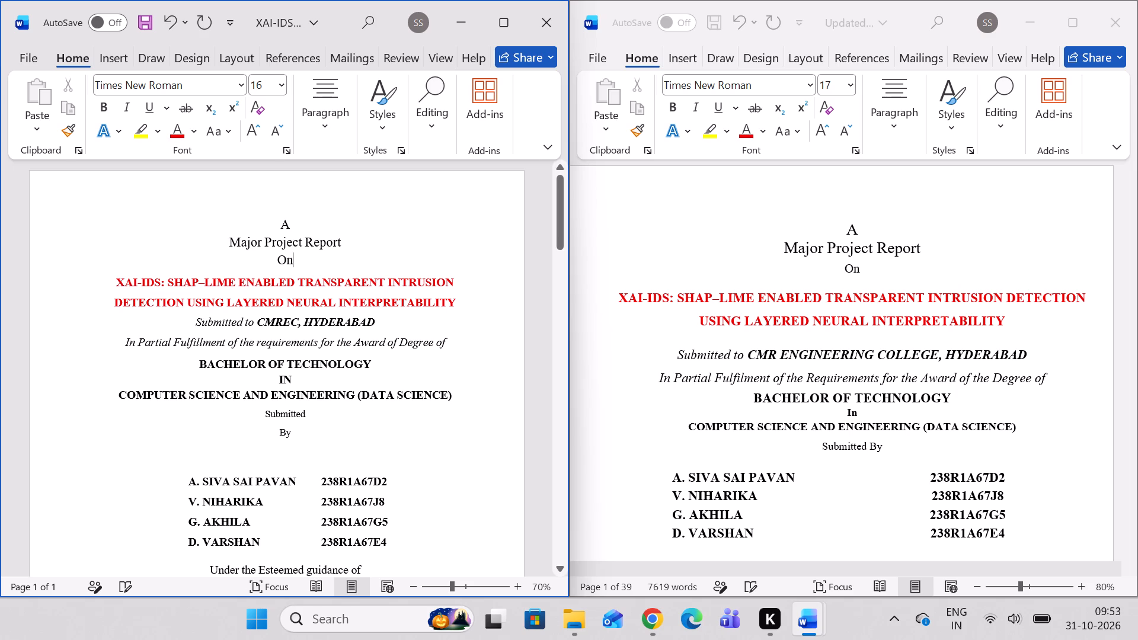
Replace the guide's name after "Dr ." on the XAI-IDS cover page with the guide's name given in the sample document.
scroll(394, 389, "down", 1)
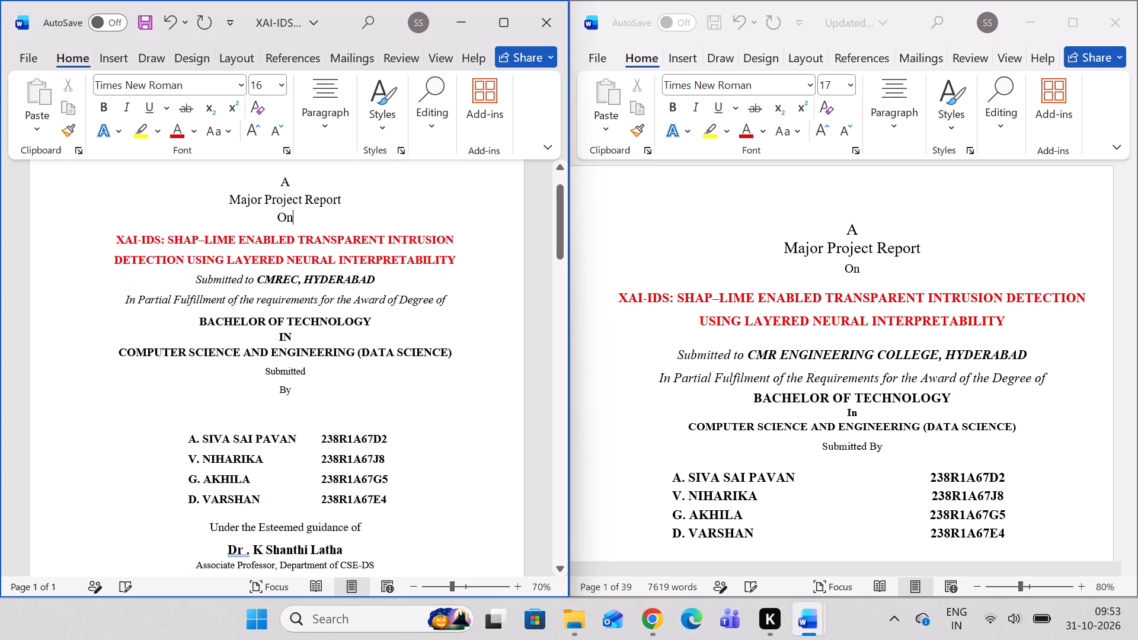
scroll(394, 389, "down", 5)
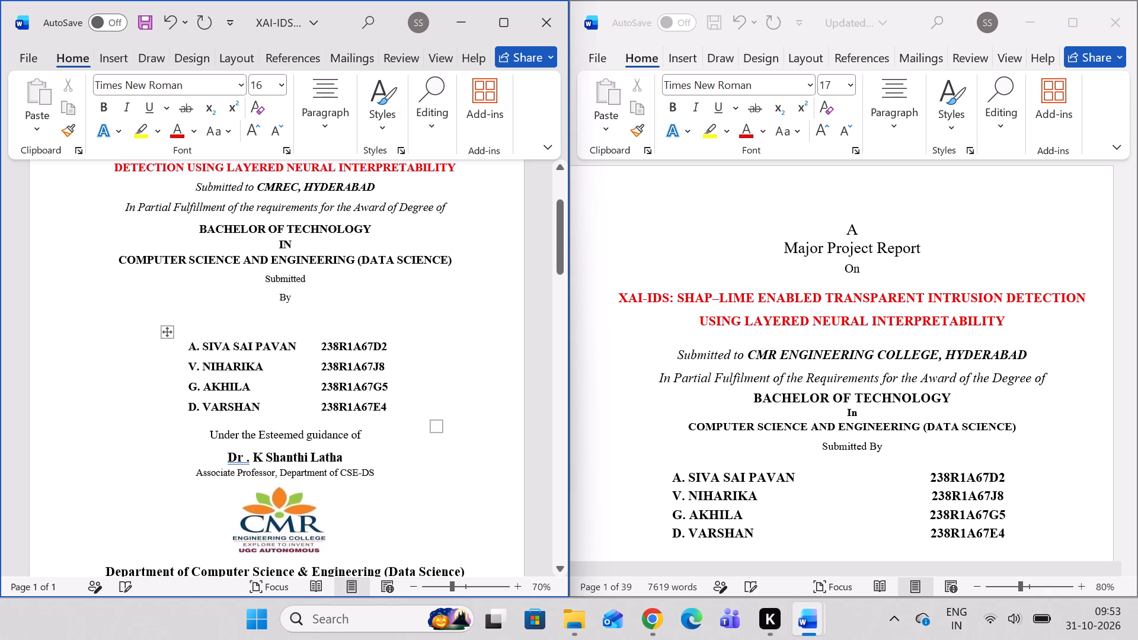
scroll(394, 389, "down", 1)
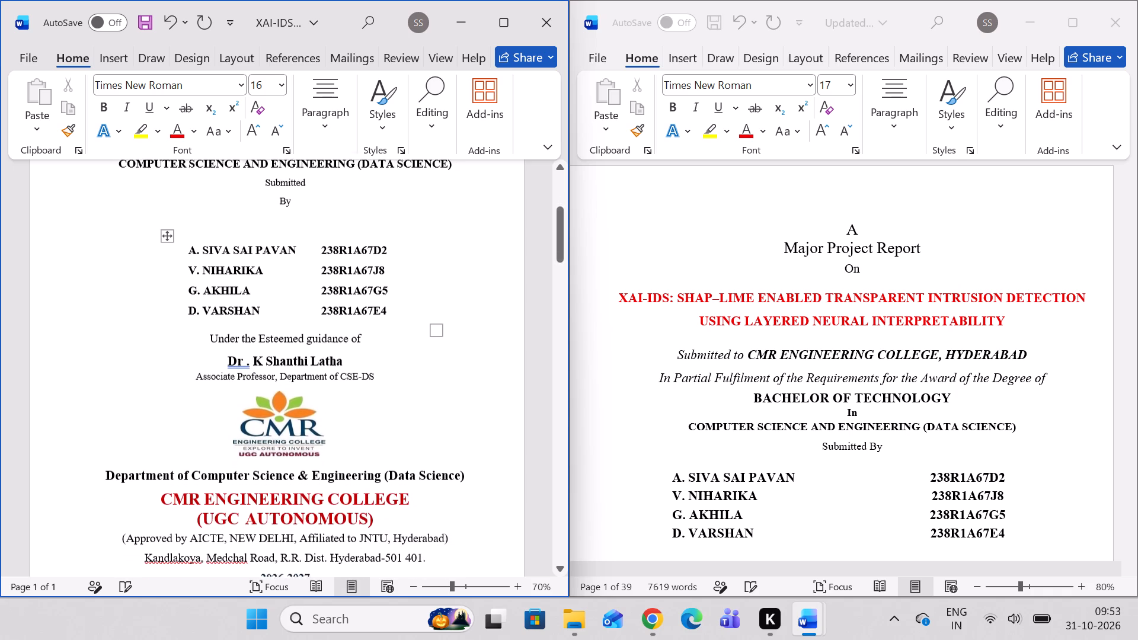
scroll(394, 389, "down", 1)
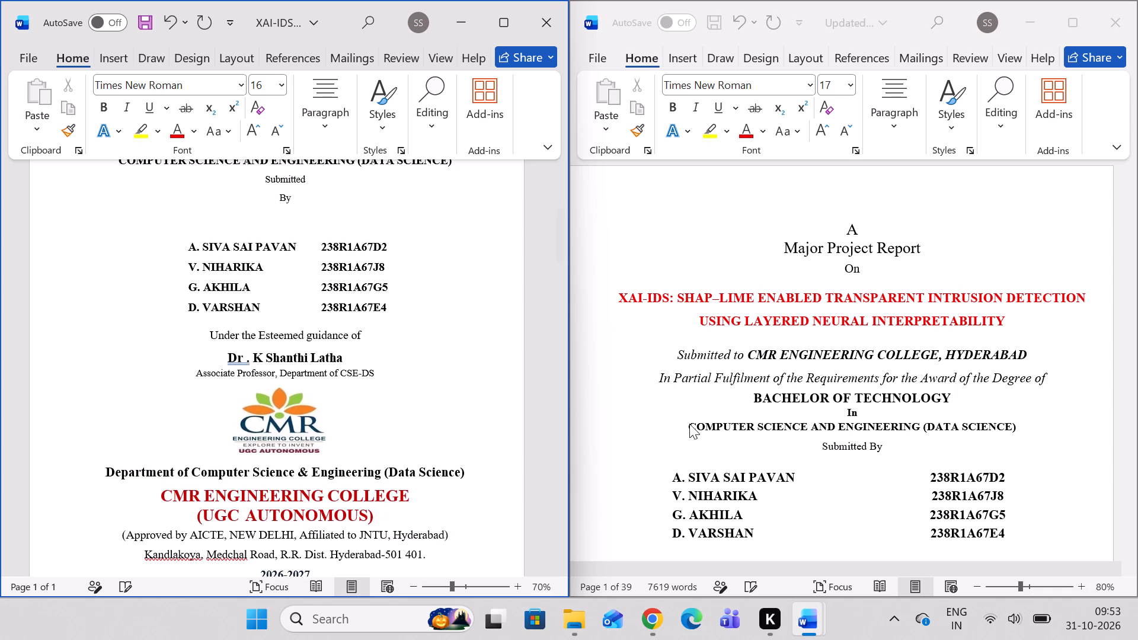
scroll(689, 424, "down", 1)
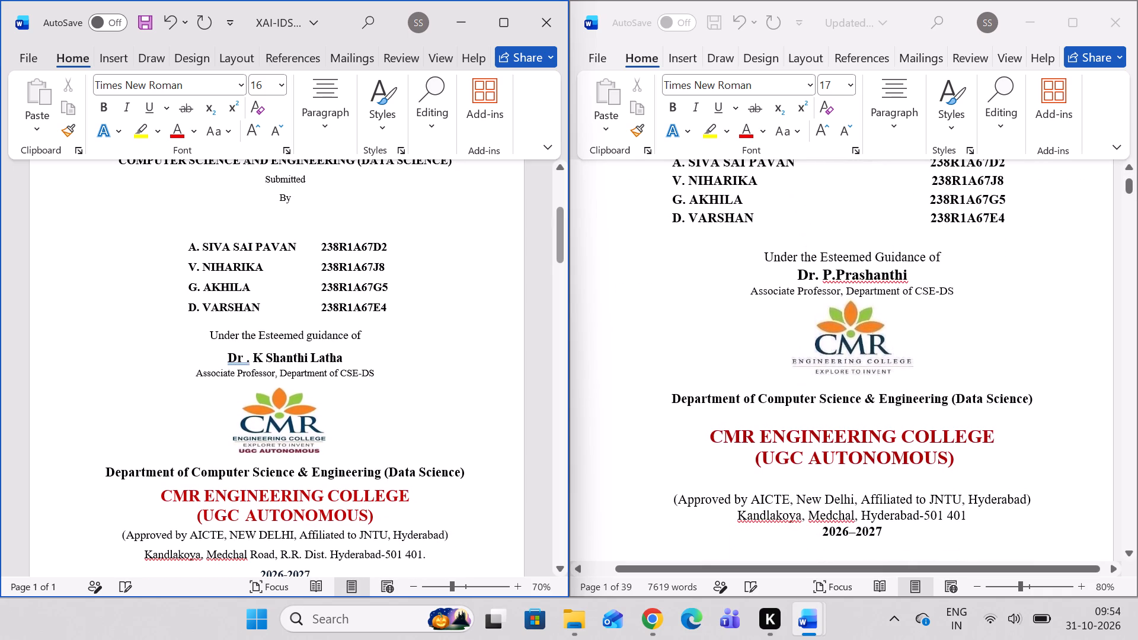
left_click(345, 357)
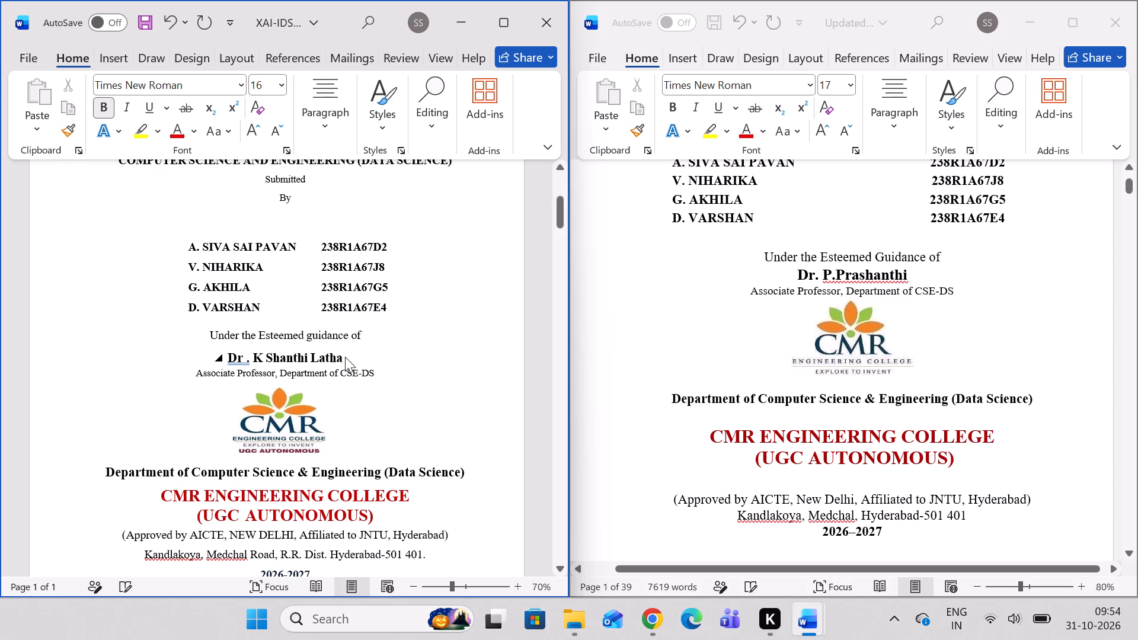
key("BackSpace")
key("BackSpace")
key("BackSpace")
key("BackSpace")
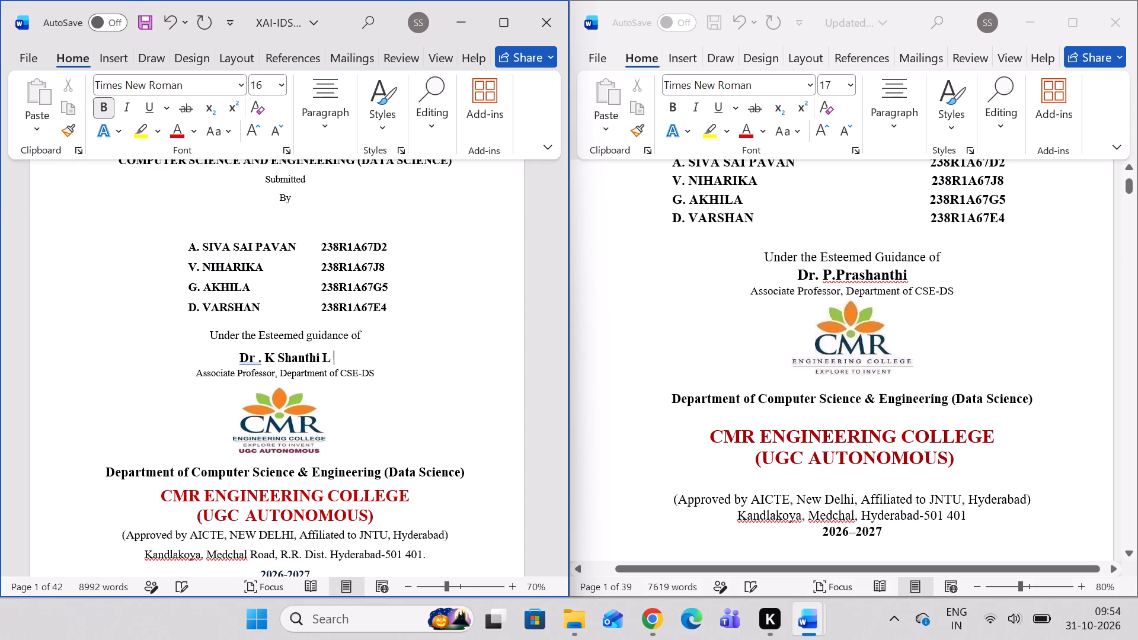
key("BackSpace")
key("BackSpace")
key("BackSpace")
key("BackSpace")
key("BackSpace")
key("BackSpace")
key("BackSpace")
key("BackSpace")
key("BackSpace")
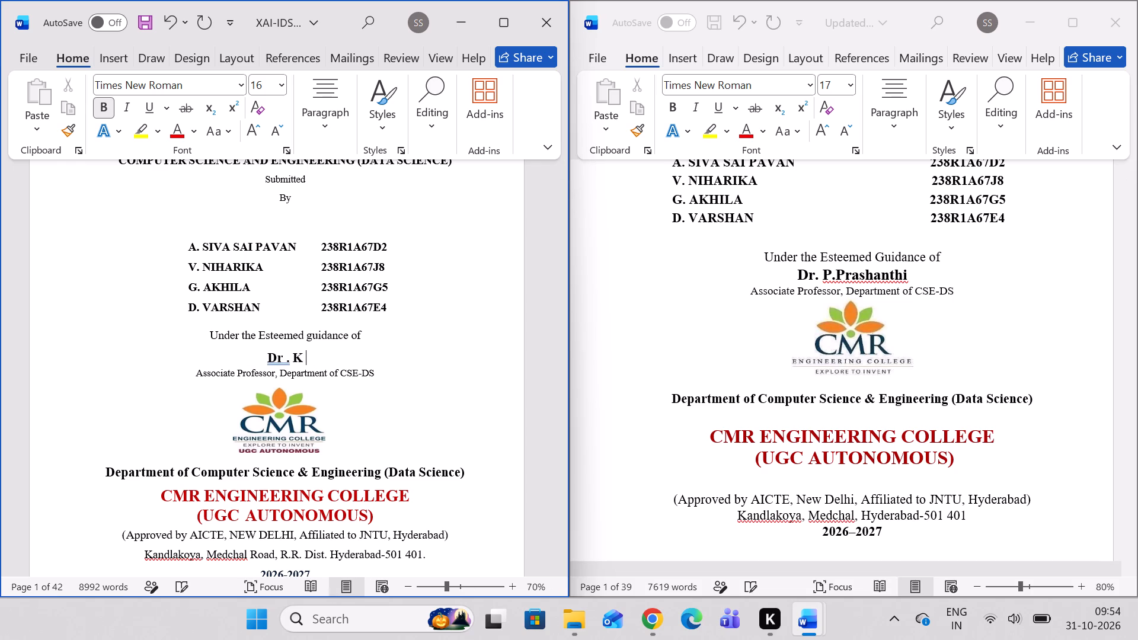
key("BackSpace")
key("BackSpace")
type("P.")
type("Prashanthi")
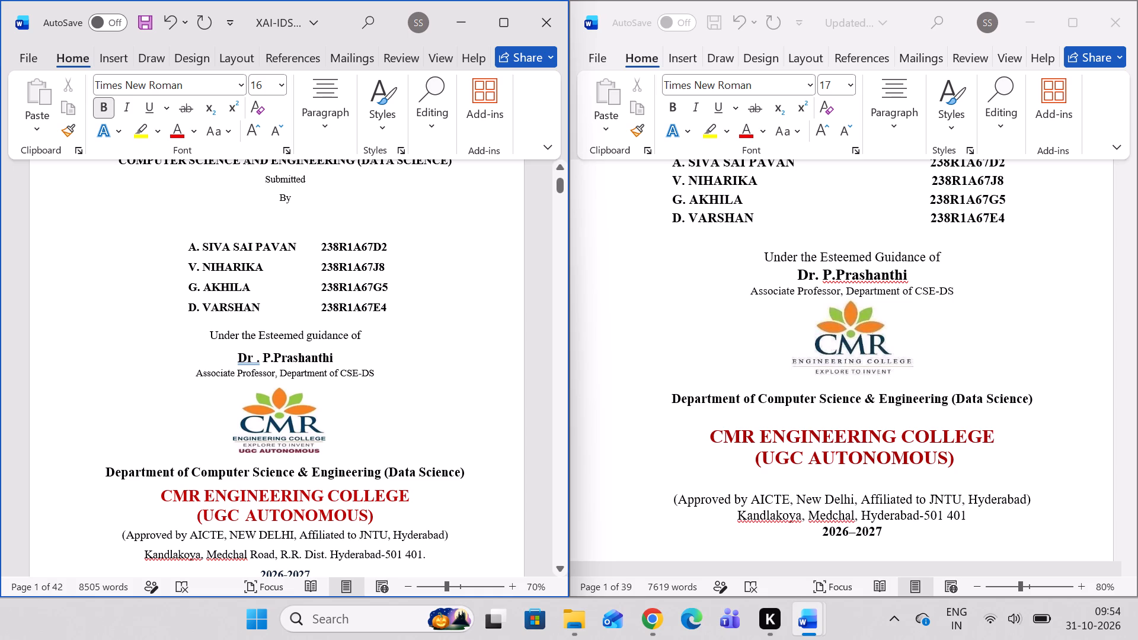
Compare the end of the cover page and the certificate page in the XAI-IDS documentation with those in the sample document.
scroll(373, 408, "down", 1)
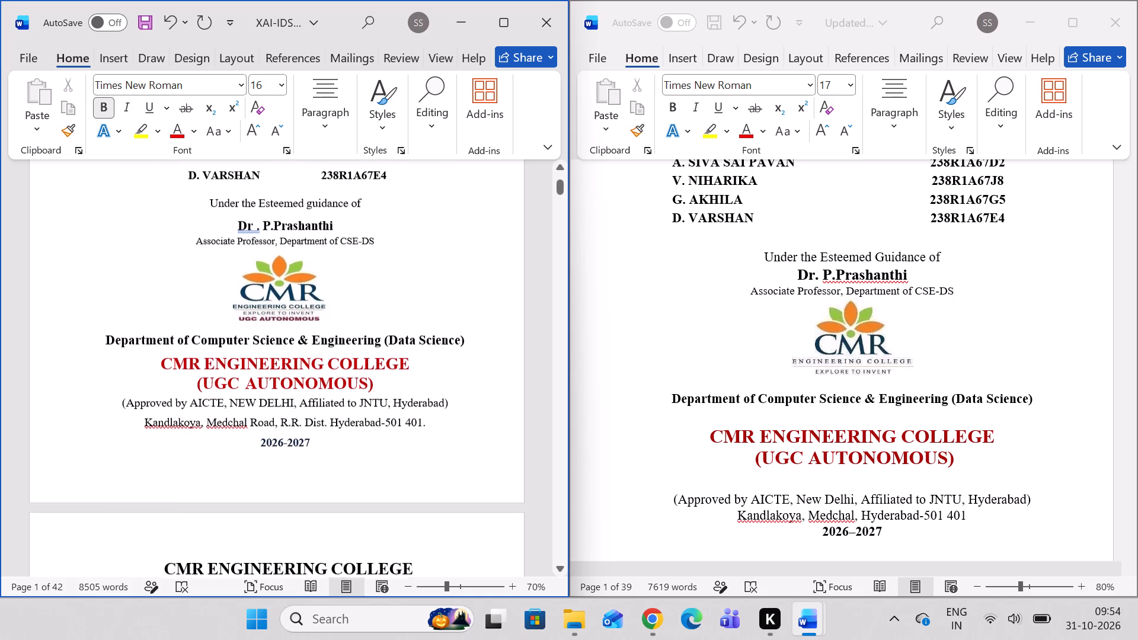
scroll(373, 408, "down", 1)
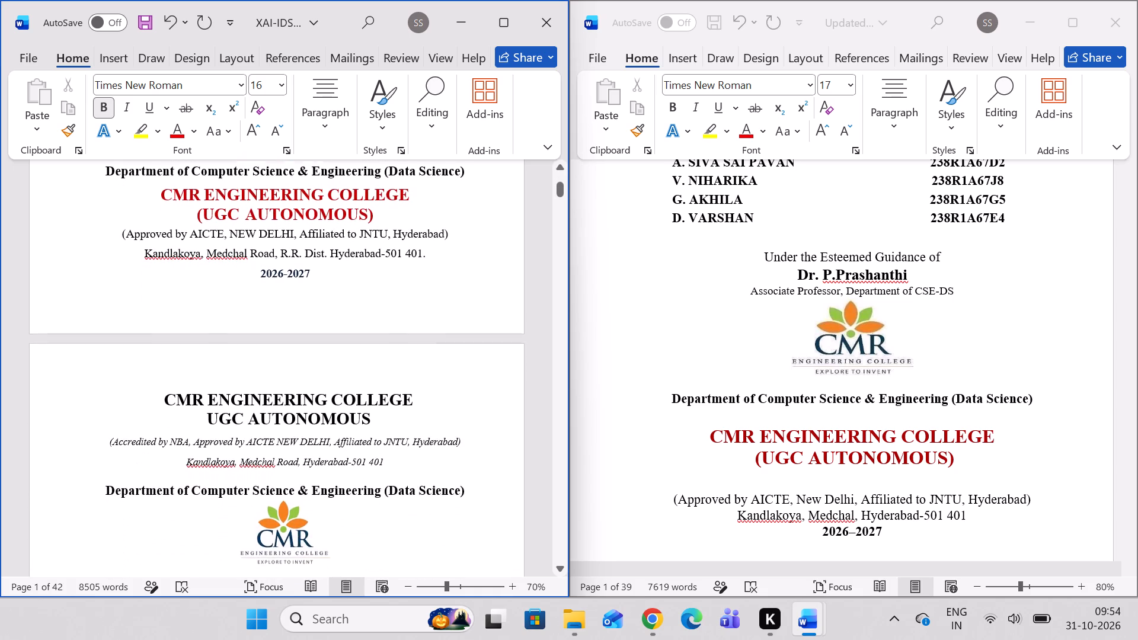
scroll(373, 408, "down", 1)
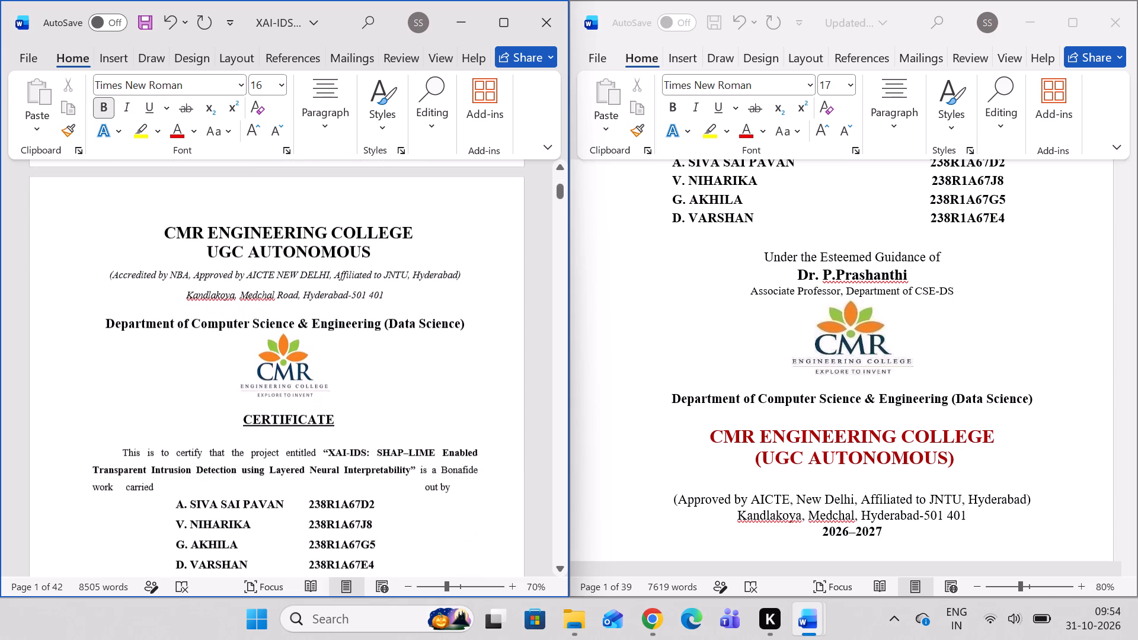
scroll(373, 408, "down", 1)
scroll(855, 415, "down", 1)
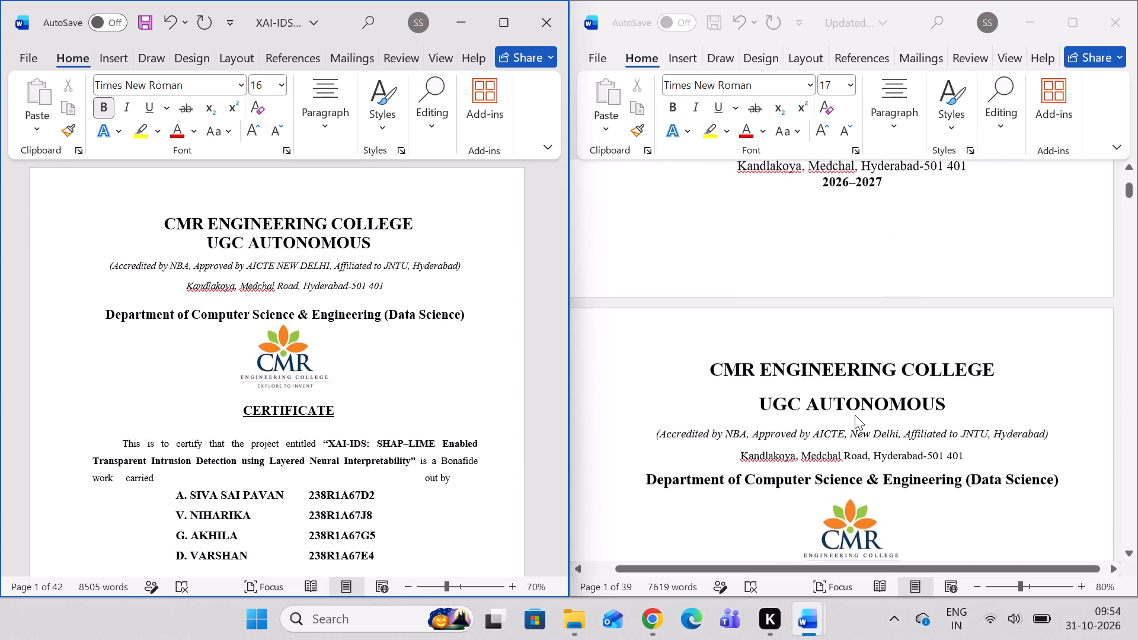
scroll(855, 415, "down", 2)
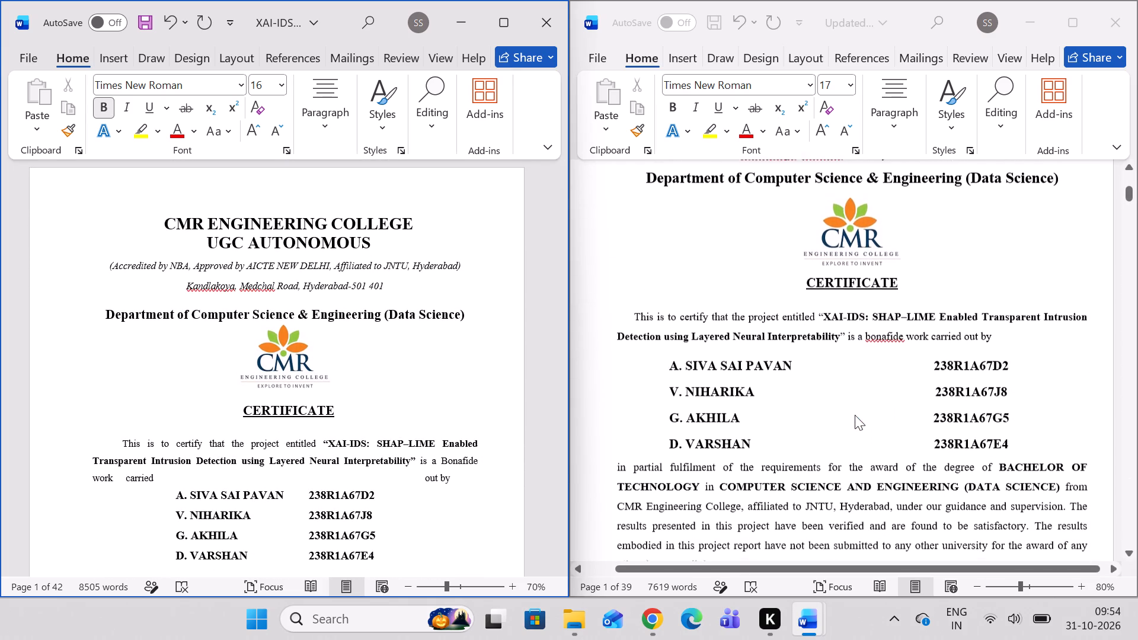
scroll(855, 415, "down", 3)
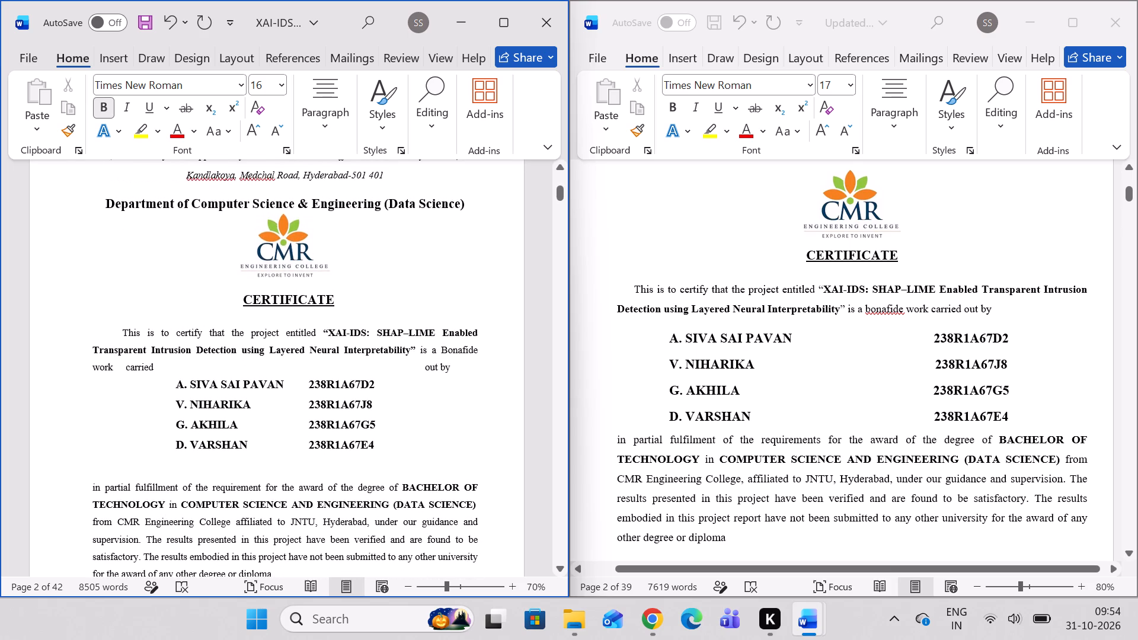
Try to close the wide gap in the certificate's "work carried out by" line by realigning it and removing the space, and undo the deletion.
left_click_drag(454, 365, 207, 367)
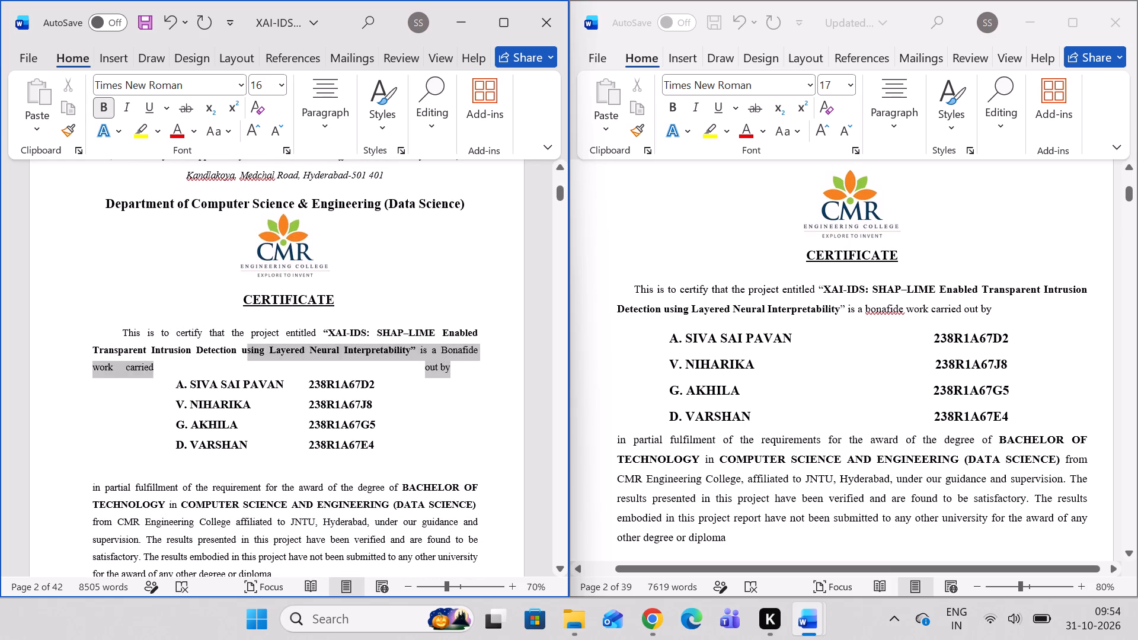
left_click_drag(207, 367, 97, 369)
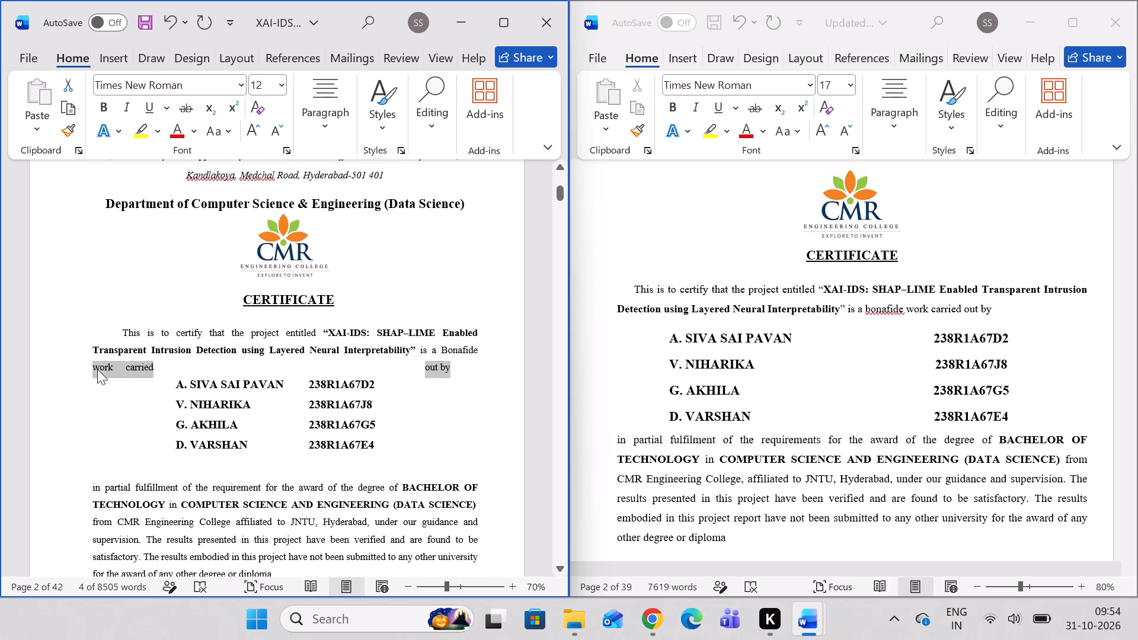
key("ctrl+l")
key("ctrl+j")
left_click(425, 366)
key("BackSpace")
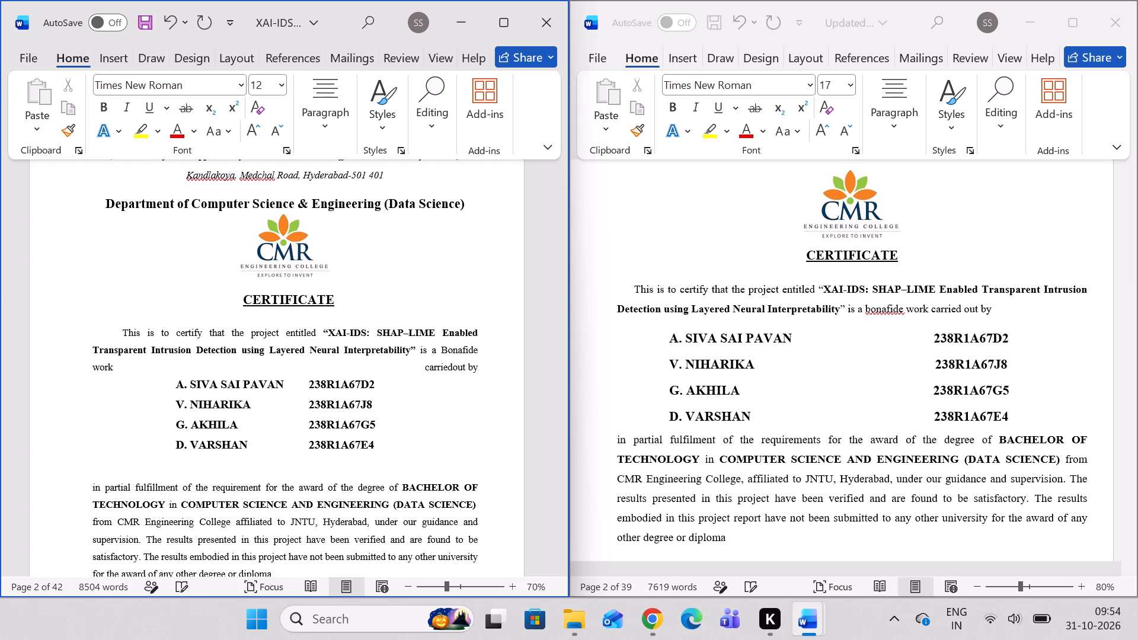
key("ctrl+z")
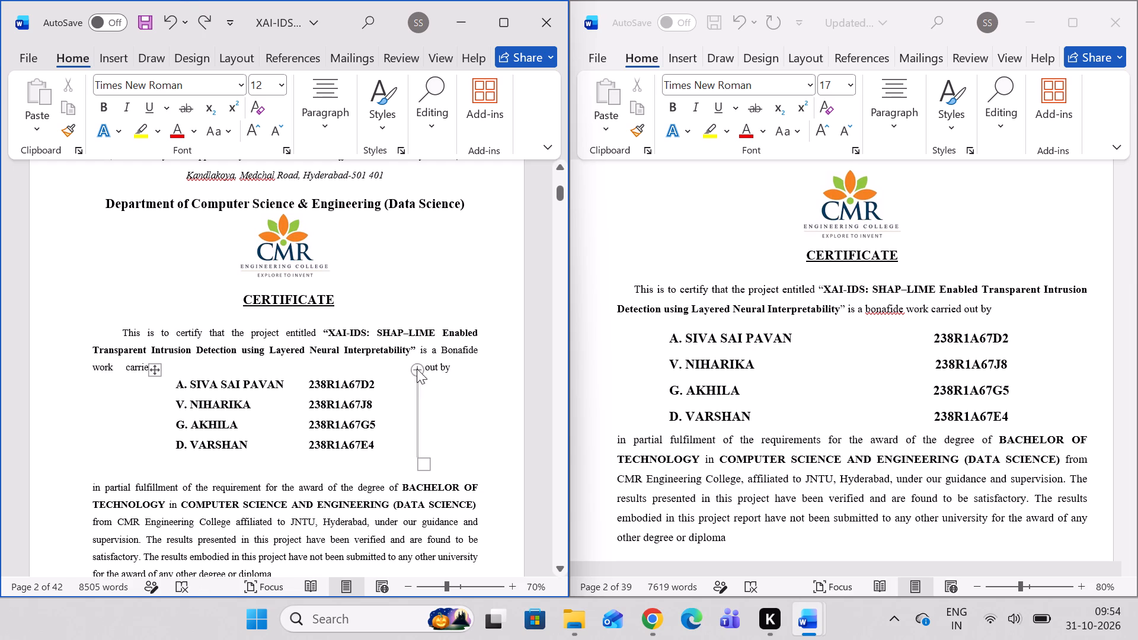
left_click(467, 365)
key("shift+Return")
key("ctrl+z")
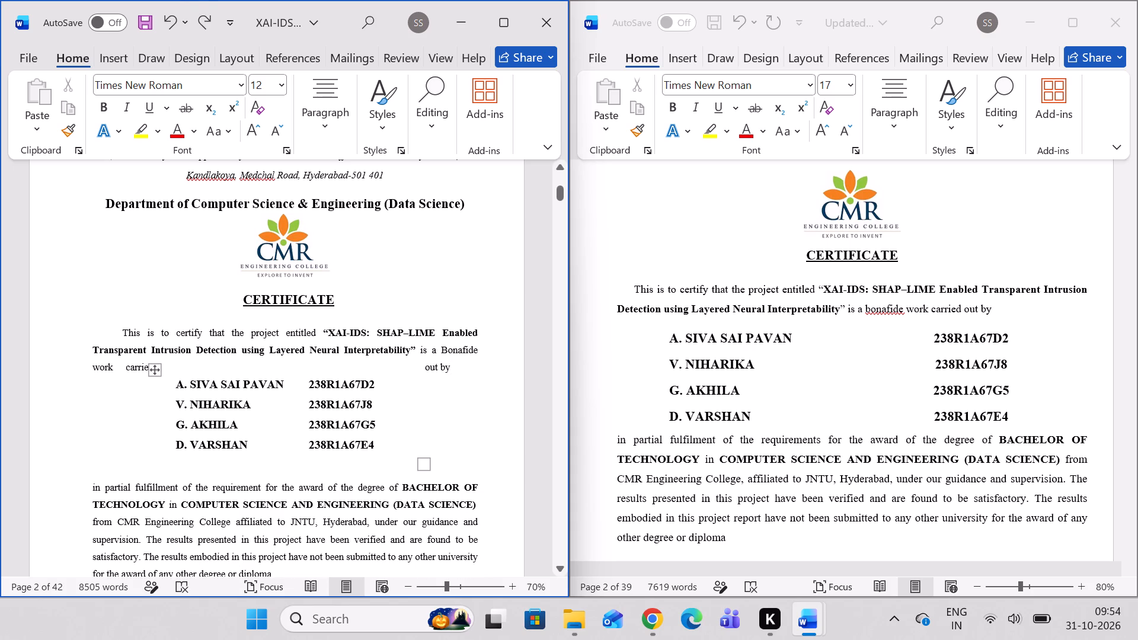
Display formatting marks in the maximized documentation and move the certificate's student table down, clear of the "work carried out by" line.
left_click_drag(153, 369, 153, 380)
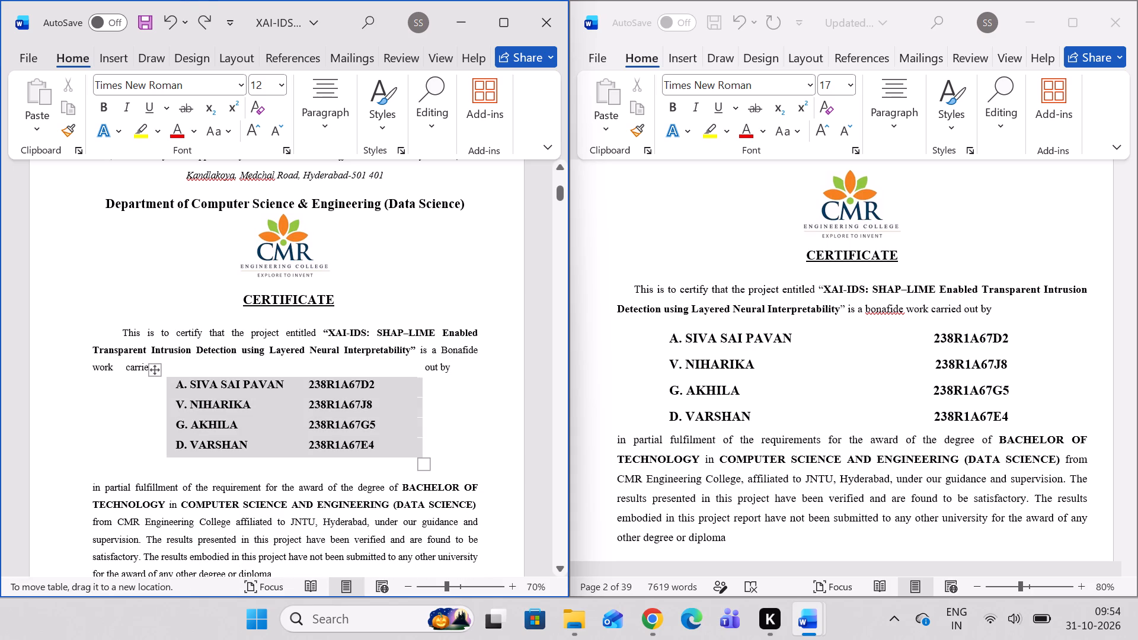
left_click_drag(153, 380, 157, 382)
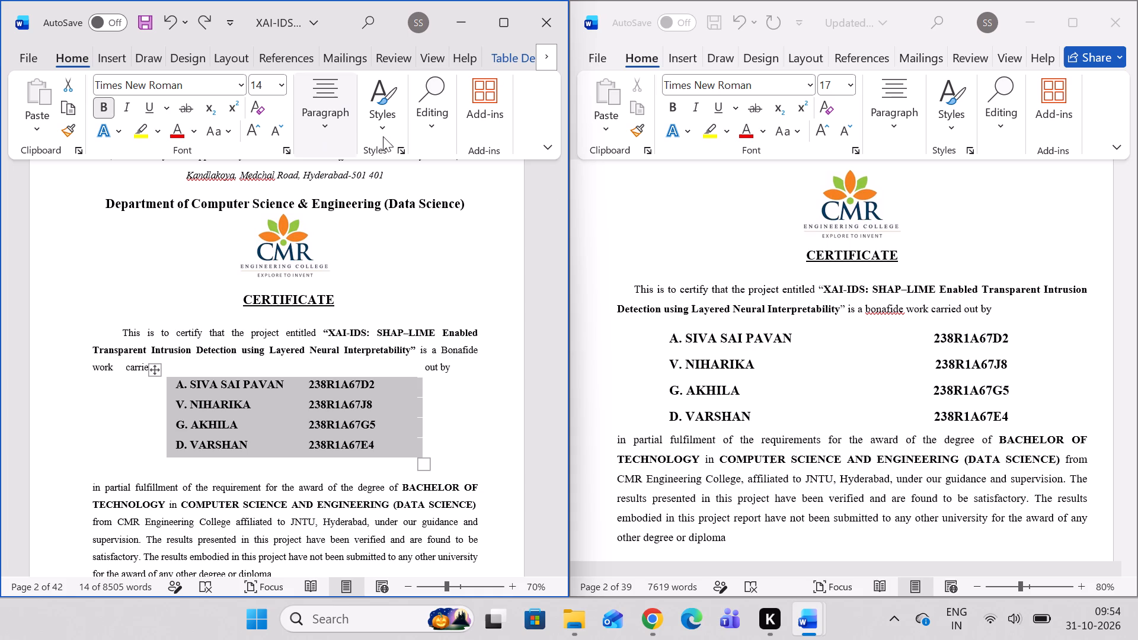
left_click(511, 15)
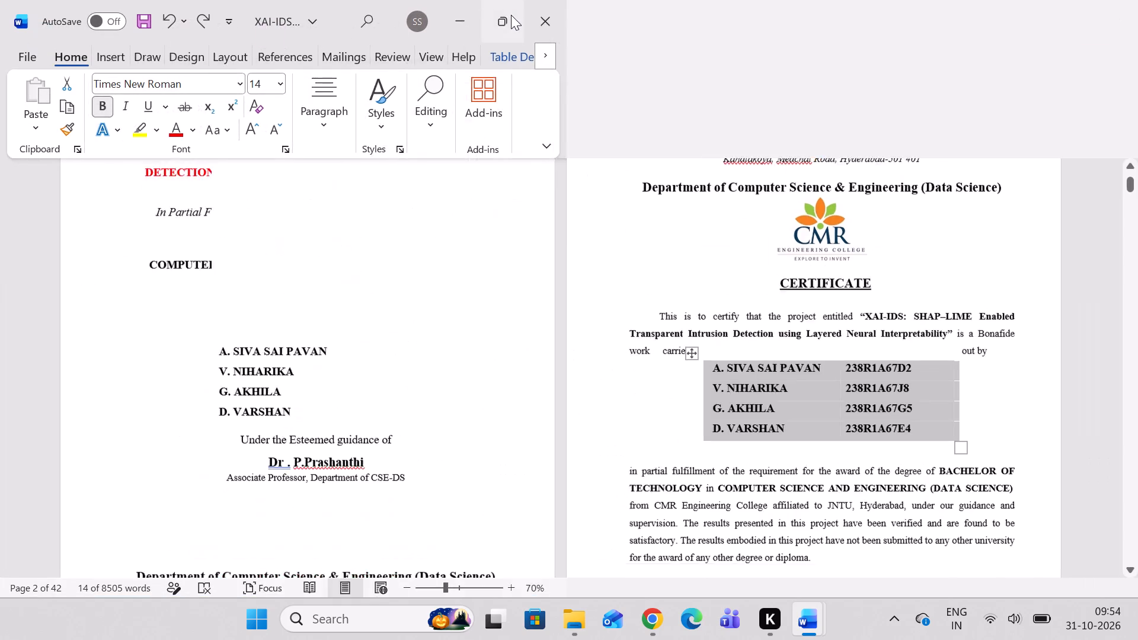
left_click(670, 440)
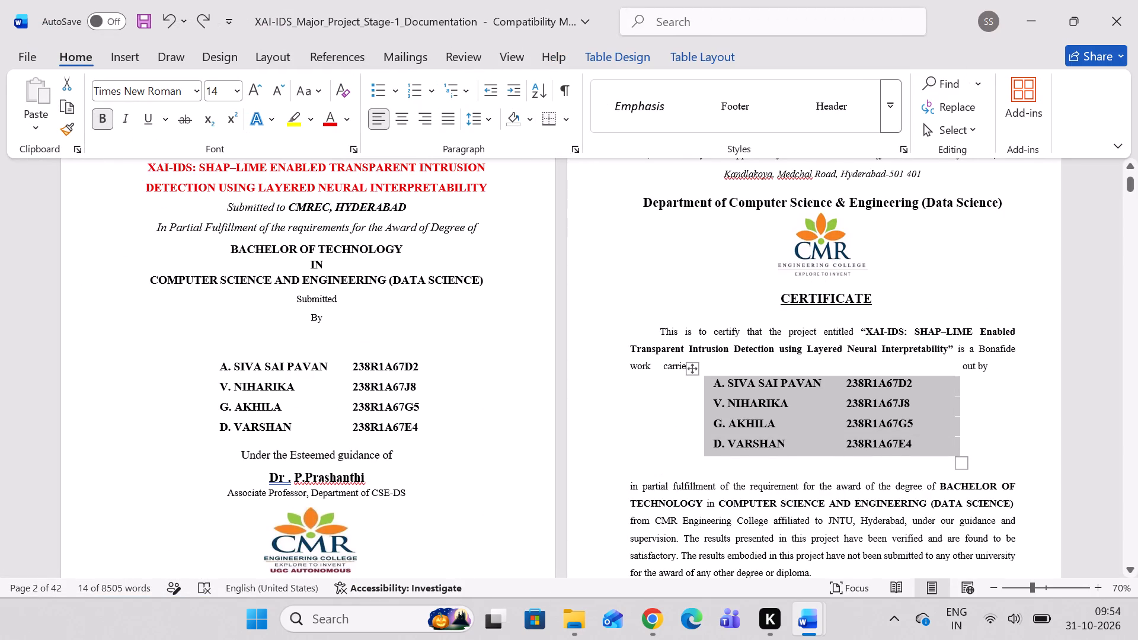
left_click(565, 90)
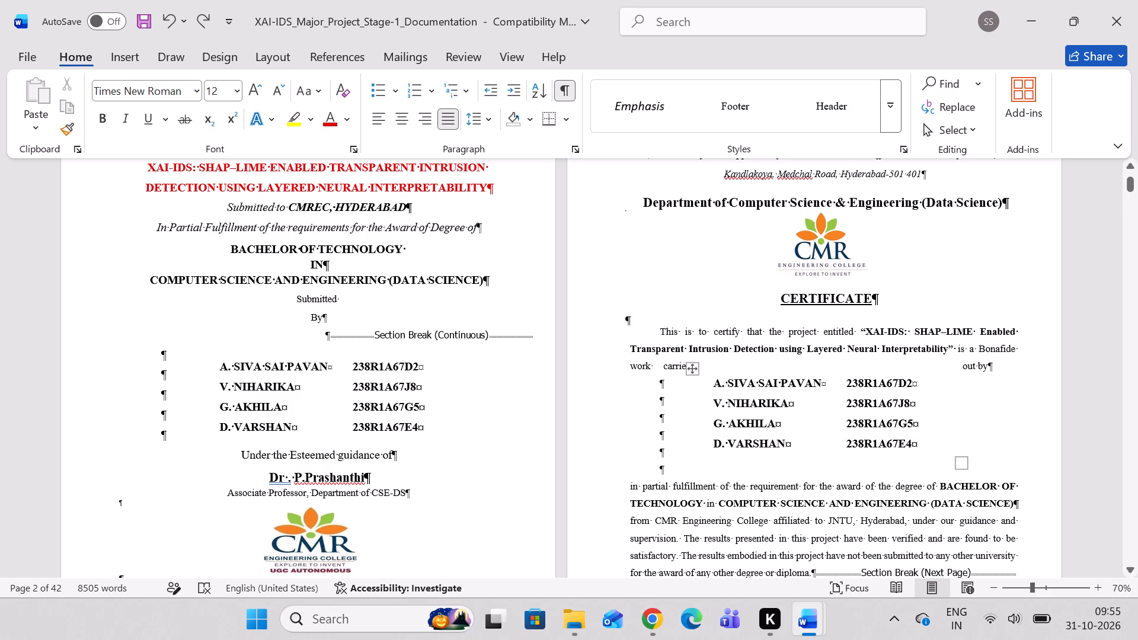
left_click_drag(694, 370, 695, 389)
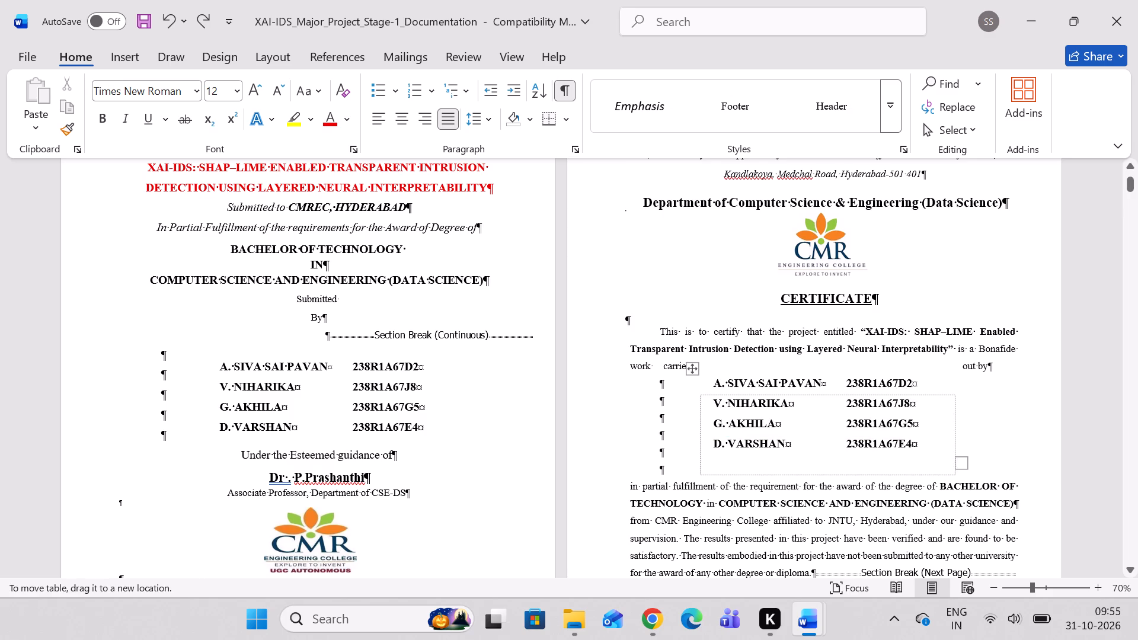
left_click_drag(695, 389, 696, 386)
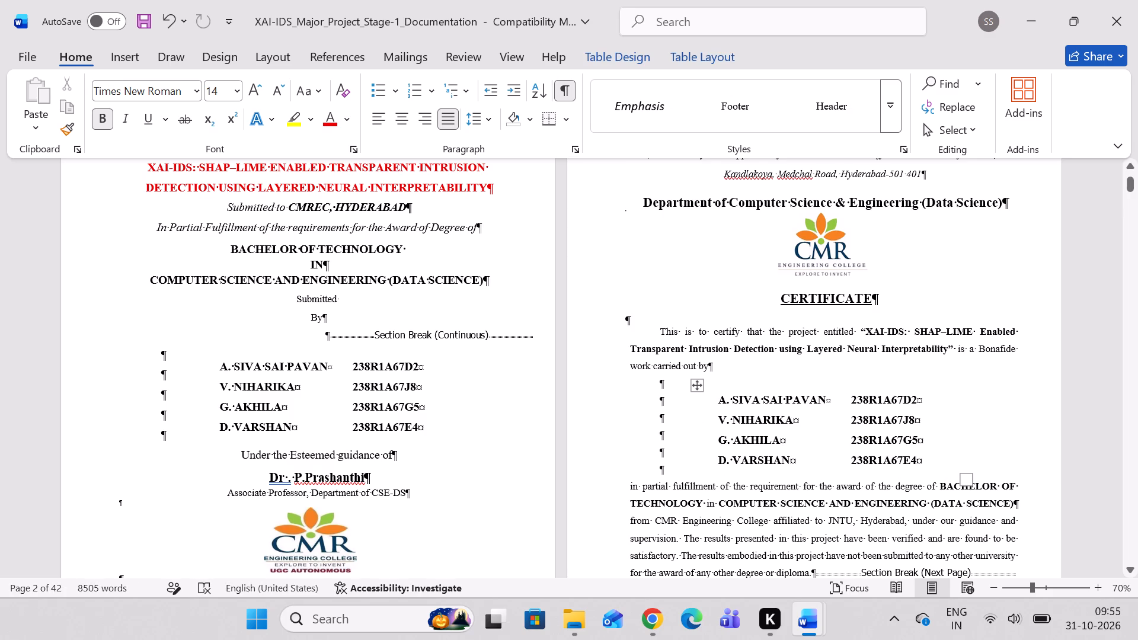
left_click(700, 383)
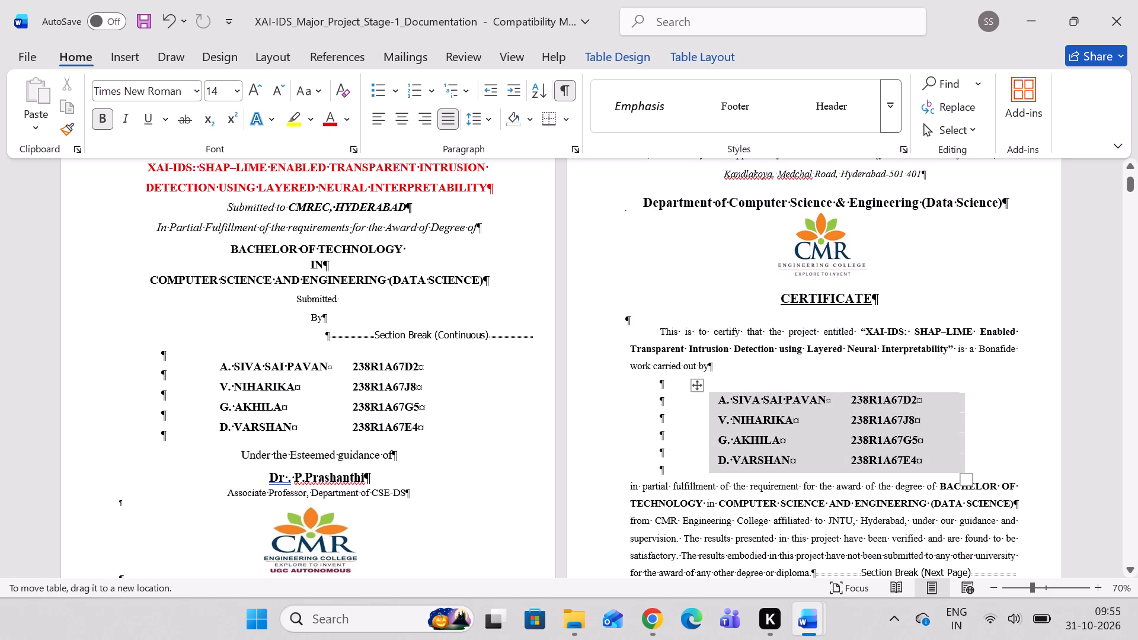
left_click(635, 409)
left_click(635, 409)
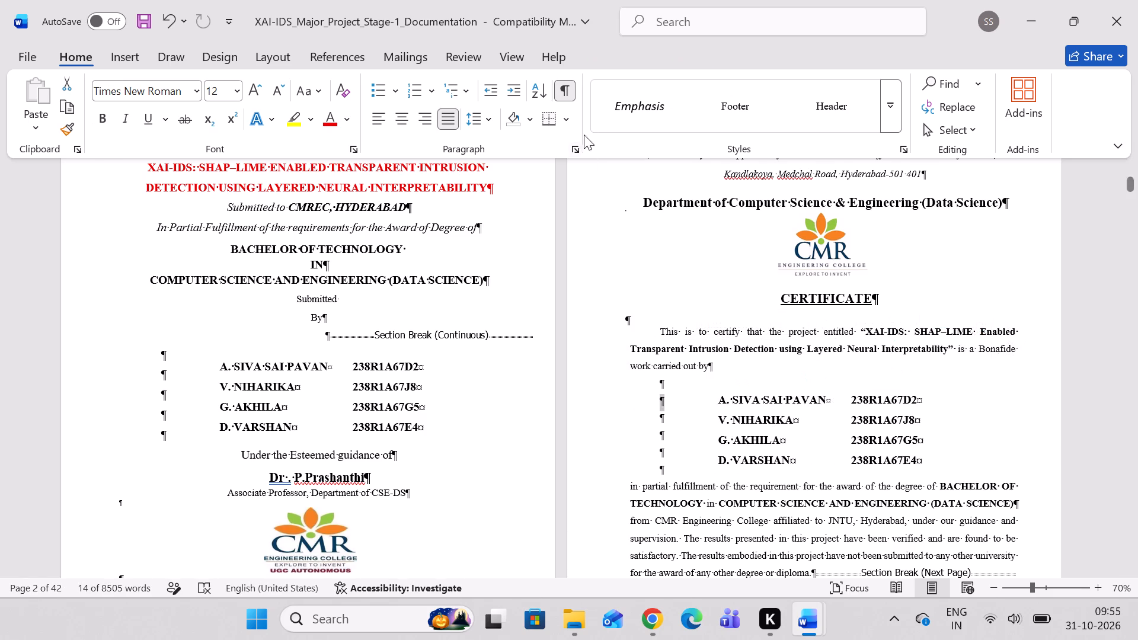
Hide the formatting marks and return the documentation to the side-by-side arrangement with the sample document.
left_click(571, 88)
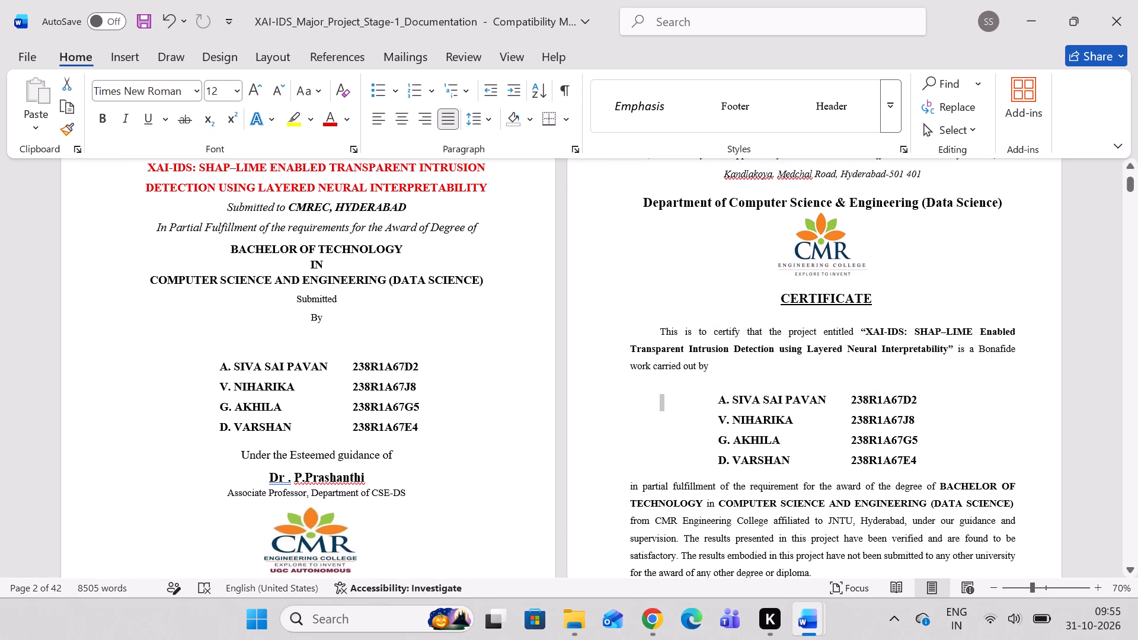
left_click(608, 411)
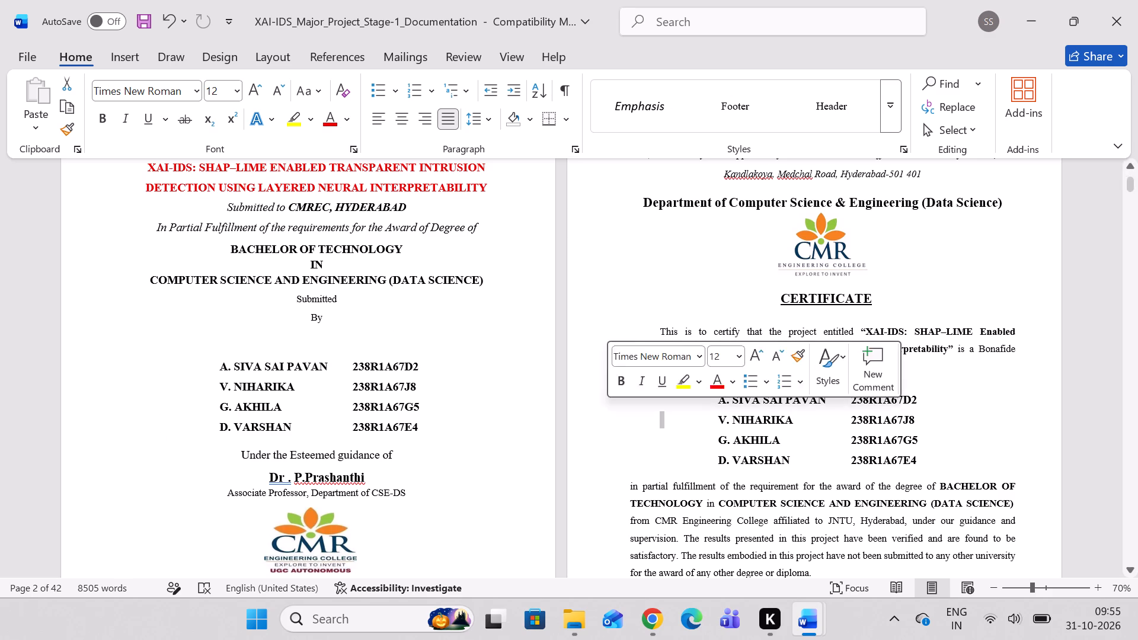
left_click(728, 195)
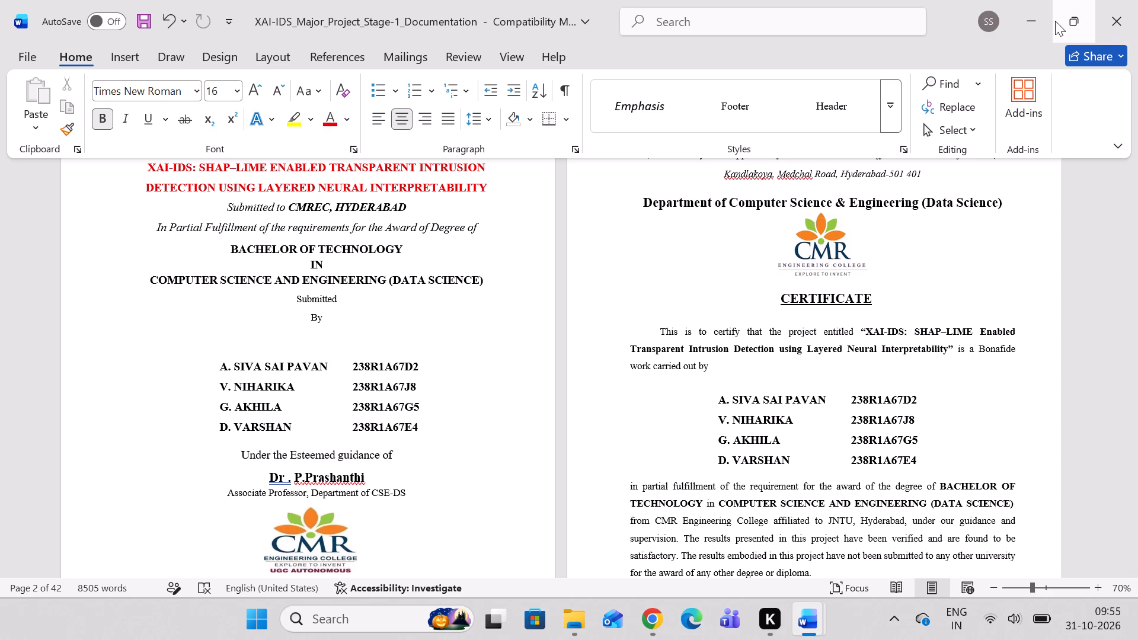
left_click(971, 87)
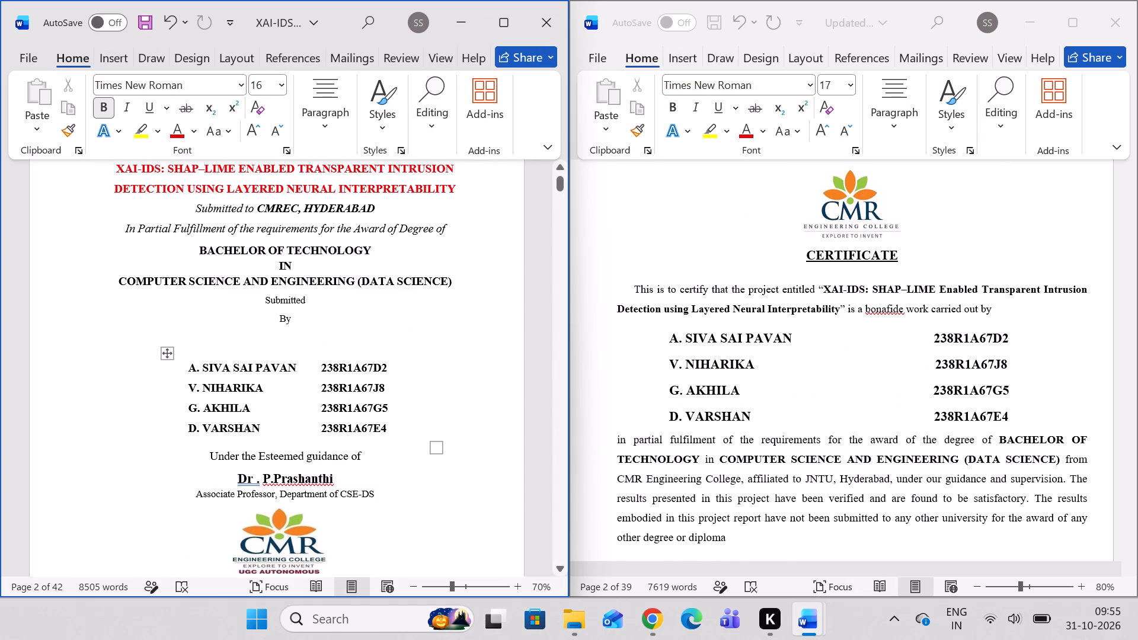
Replace the Internal Guide's name below the certificate text with the new guide's name from the cover page, prefixed with "Dr.".
scroll(338, 361, "down", 1)
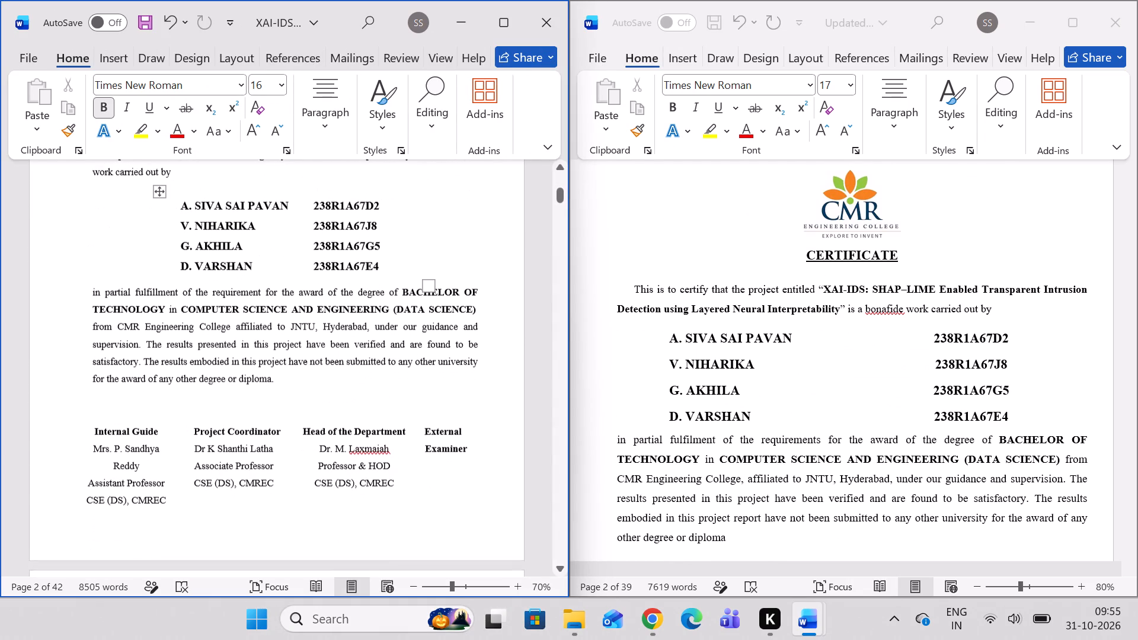
left_click_drag(140, 478, 114, 478)
key("BackSpace")
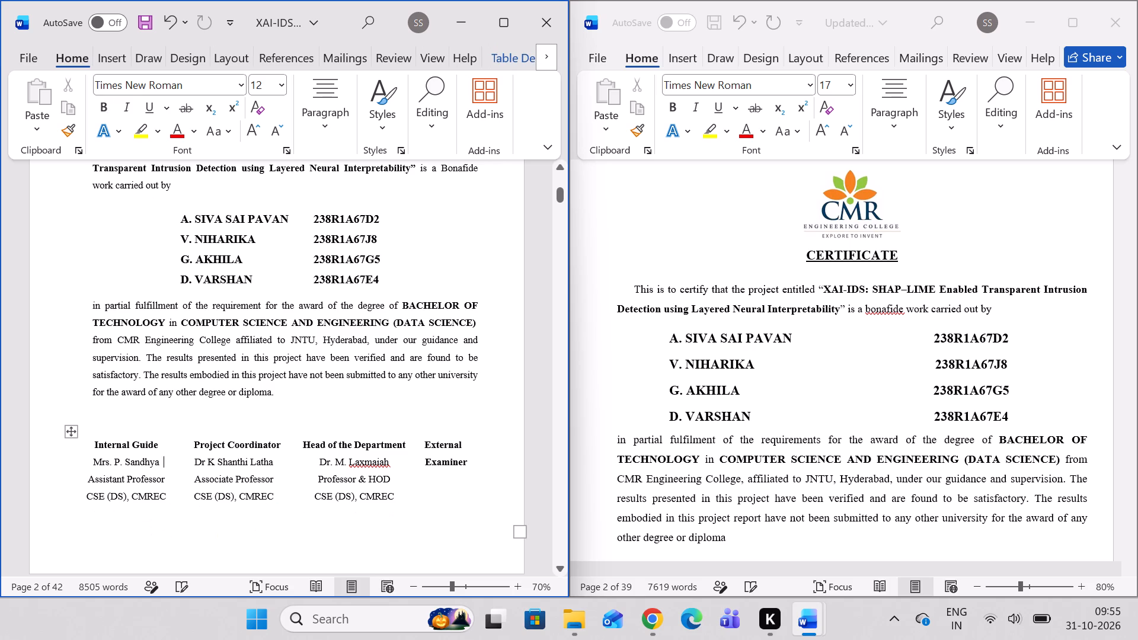
key("BackSpace")
key("BackSpace")
key("BackSpace")
key("BackSpace")
key("BackSpace")
key("BackSpace")
key("BackSpace")
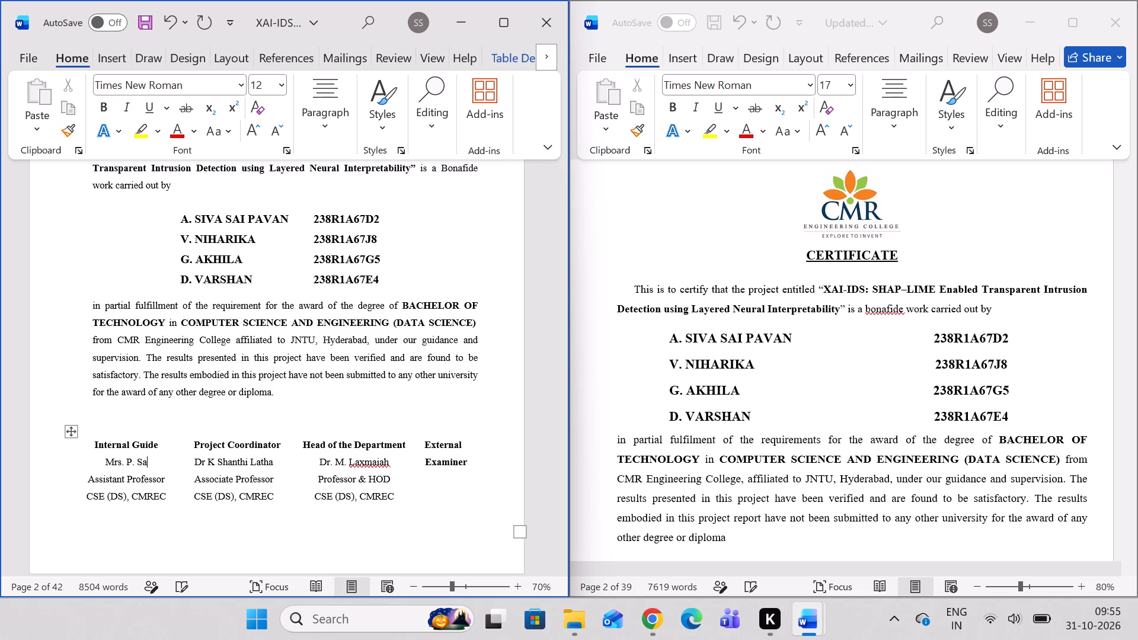
key("BackSpace")
key("BackSpace")
key("BackSpace")
key("BackSpace")
key("BackSpace")
key("BackSpace")
key("BackSpace")
key("BackSpace")
key("BackSpace")
key("BackSpace")
key("r")
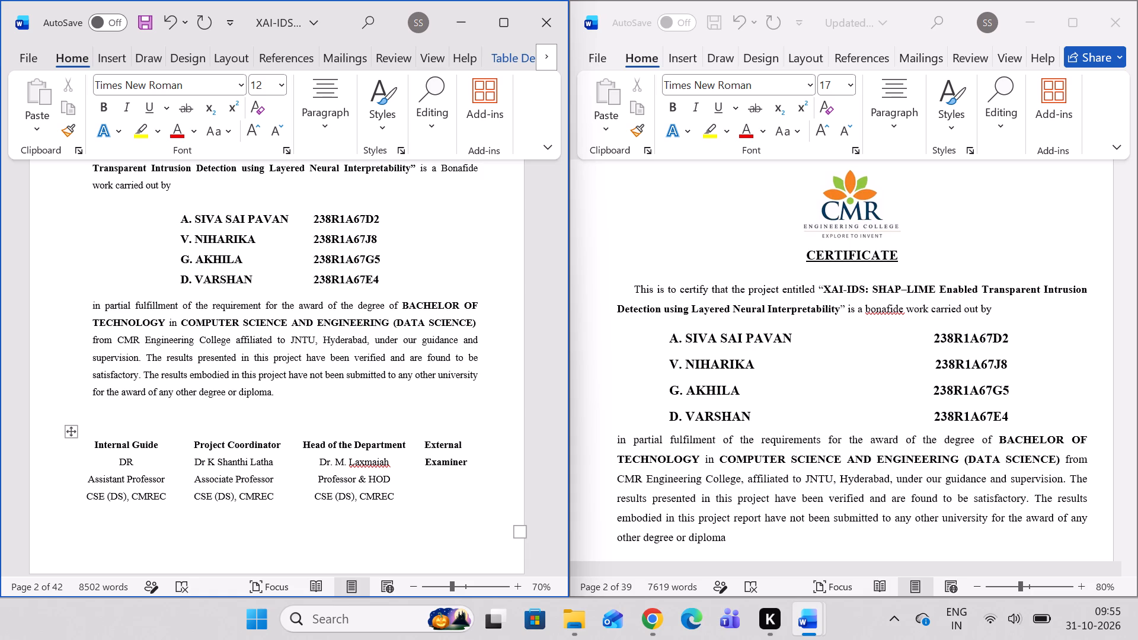
key("BackSpace")
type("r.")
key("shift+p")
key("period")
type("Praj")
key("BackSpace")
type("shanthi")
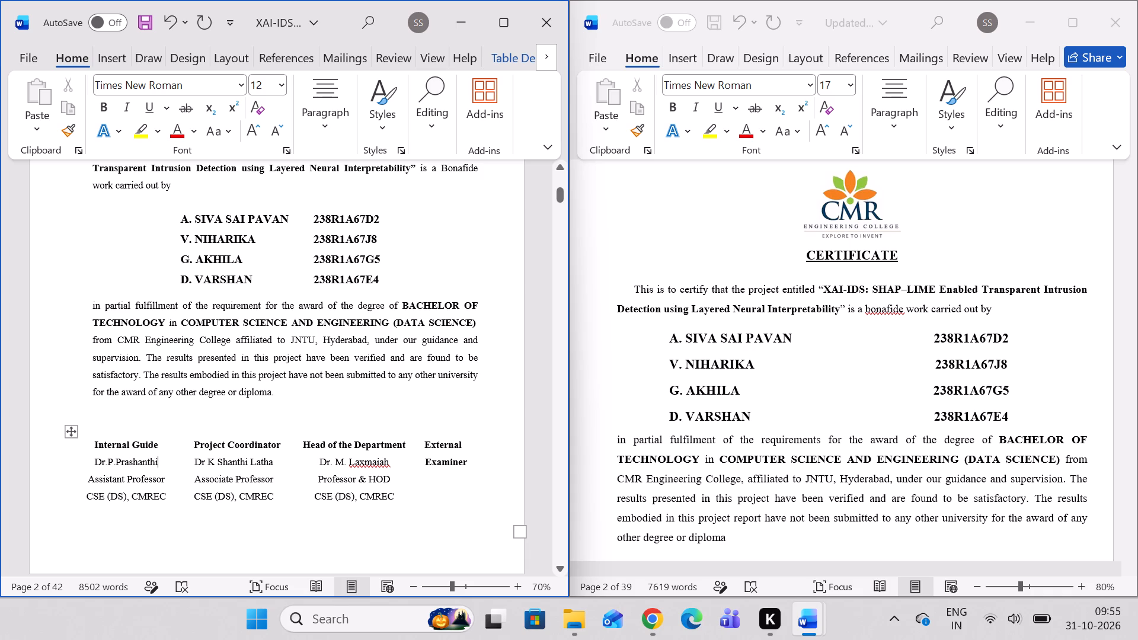
Change the Internal Guide's designation to "Associate Professor" by copying "Associate" from the Project Coordinator's entry and removing the extra space.
left_click_drag(234, 479, 216, 479)
left_click_drag(216, 479, 194, 480)
left_click(194, 480)
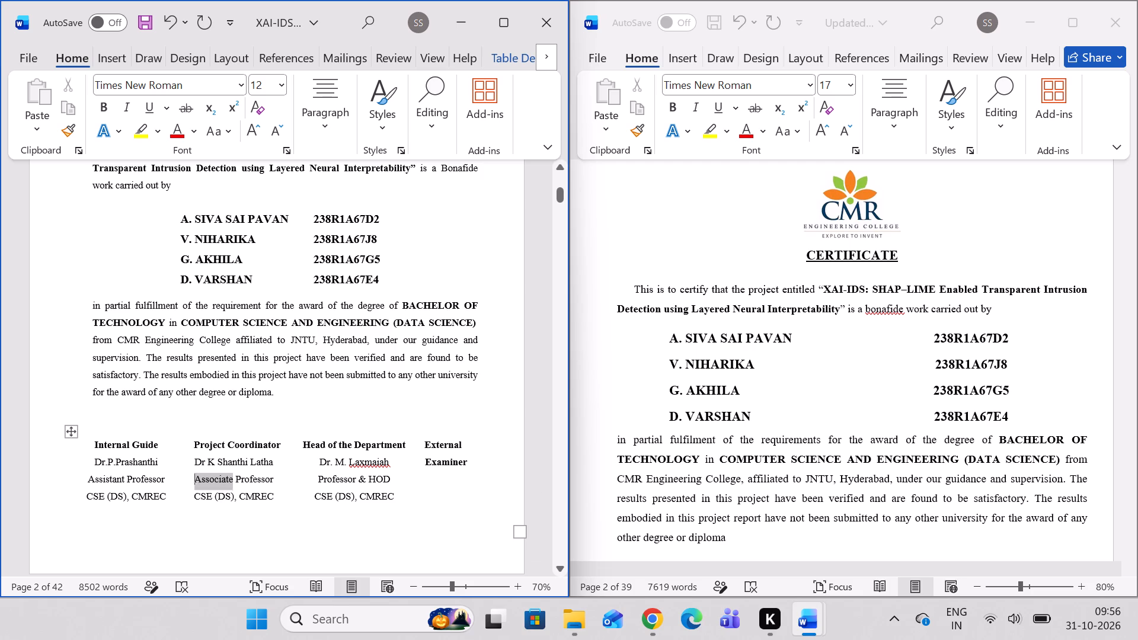
left_click_drag(194, 480, 234, 481)
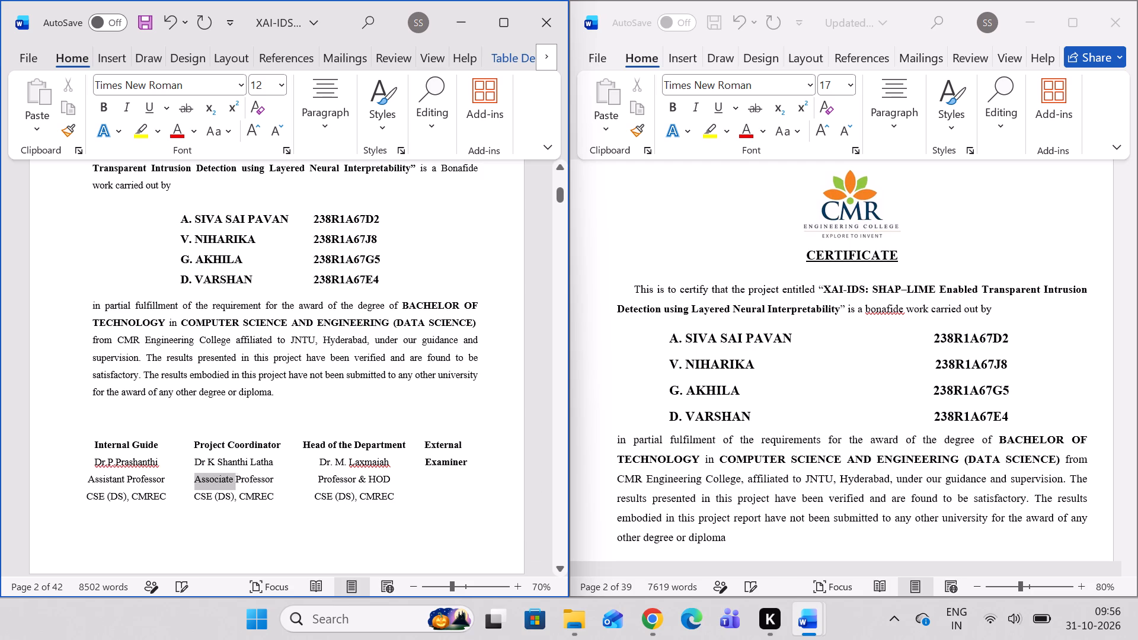
left_click_drag(234, 481, 234, 481)
key("ctrl+c")
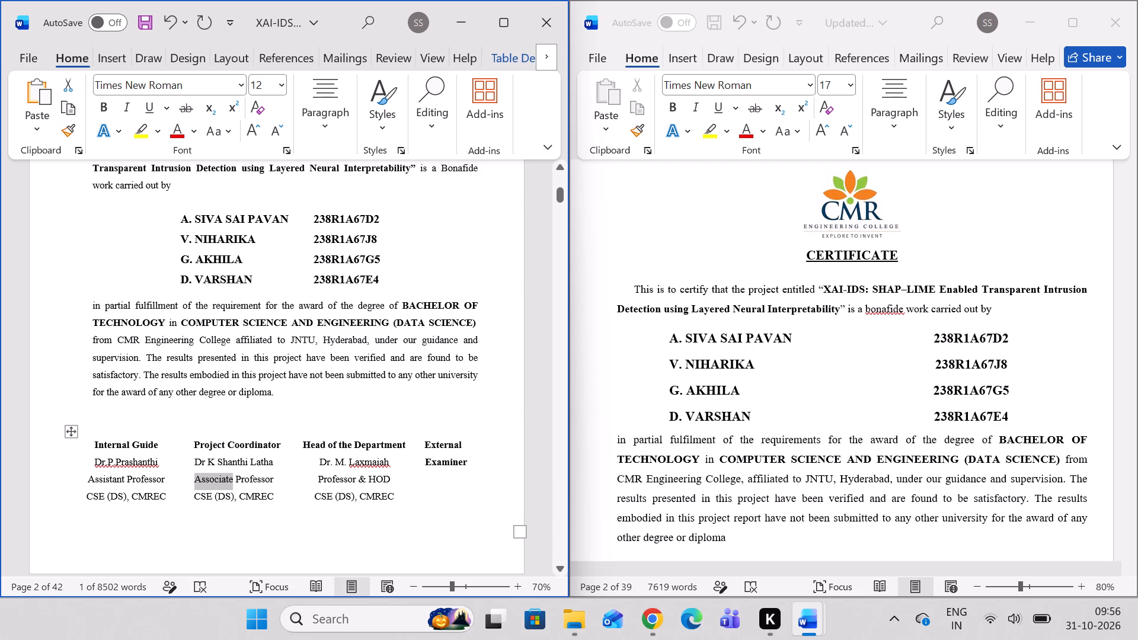
left_click(126, 479)
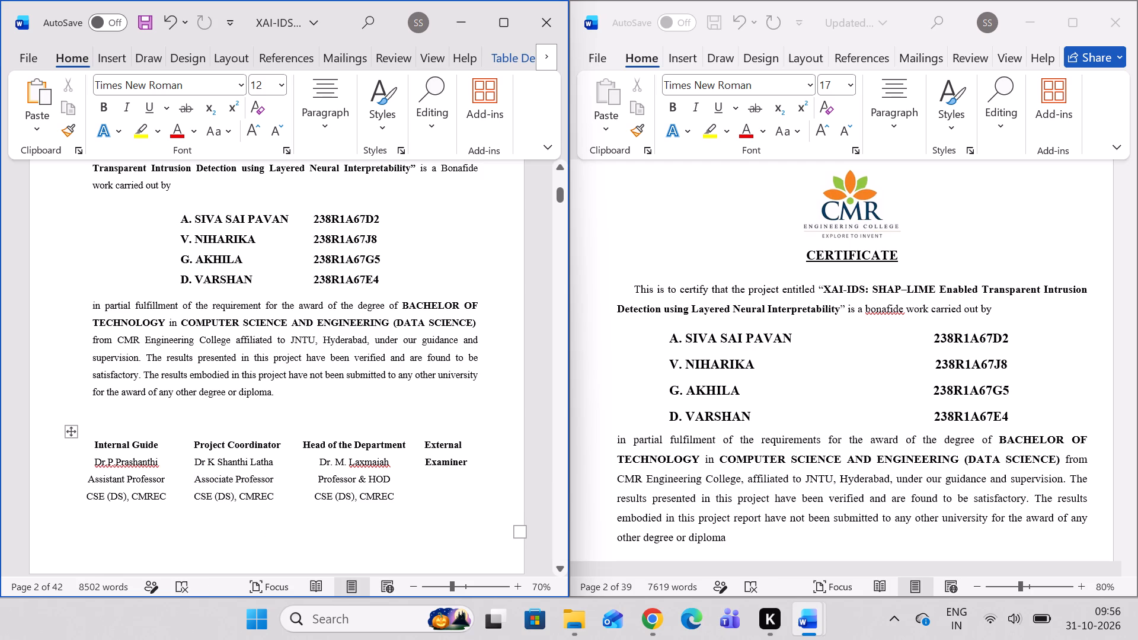
left_click(124, 479)
left_click_drag(124, 479, 94, 479)
left_click_drag(94, 479, 90, 479)
key("ctrl+v")
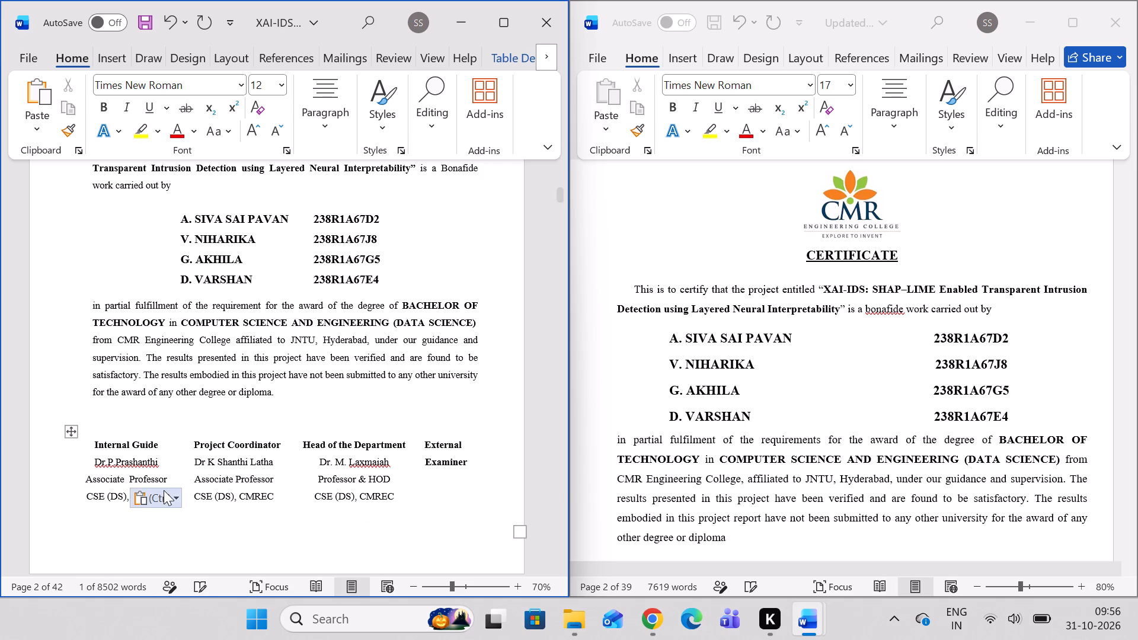
key("BackSpace")
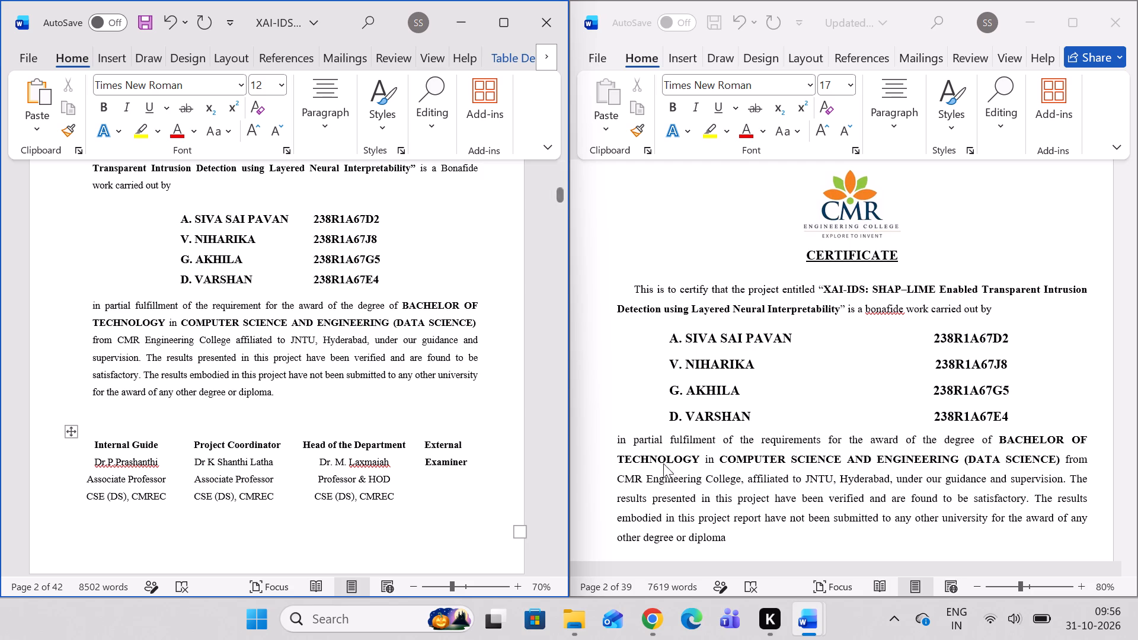
Compare the certificate signatories, declaration and acknowledgment pages of the documentation with those in the sample document.
scroll(757, 464, "down", 1)
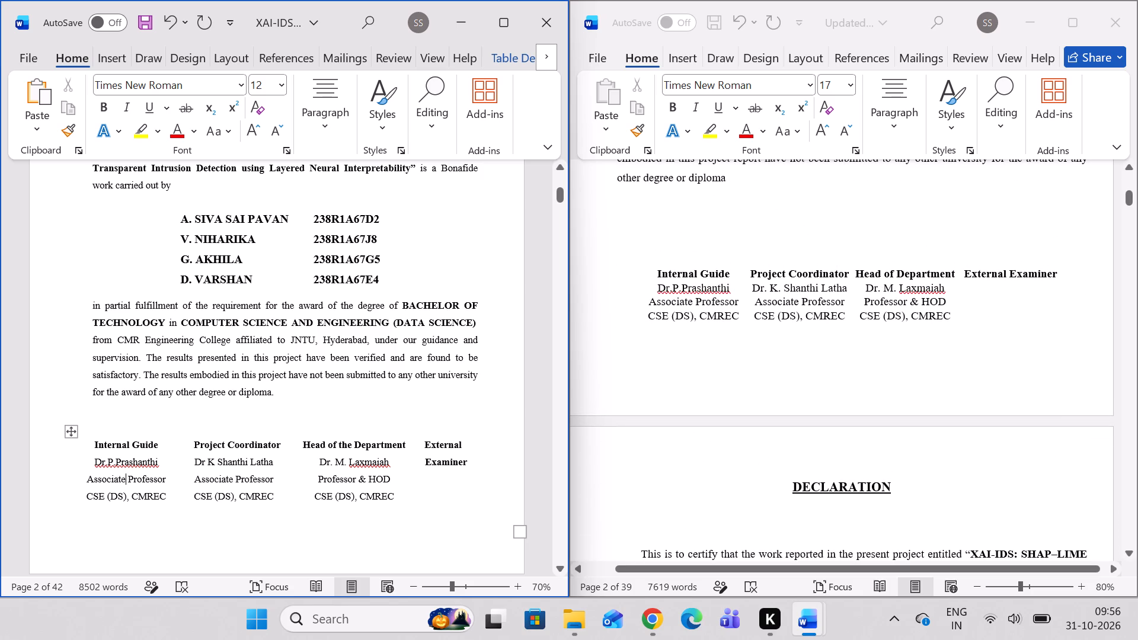
scroll(402, 495, "down", 1)
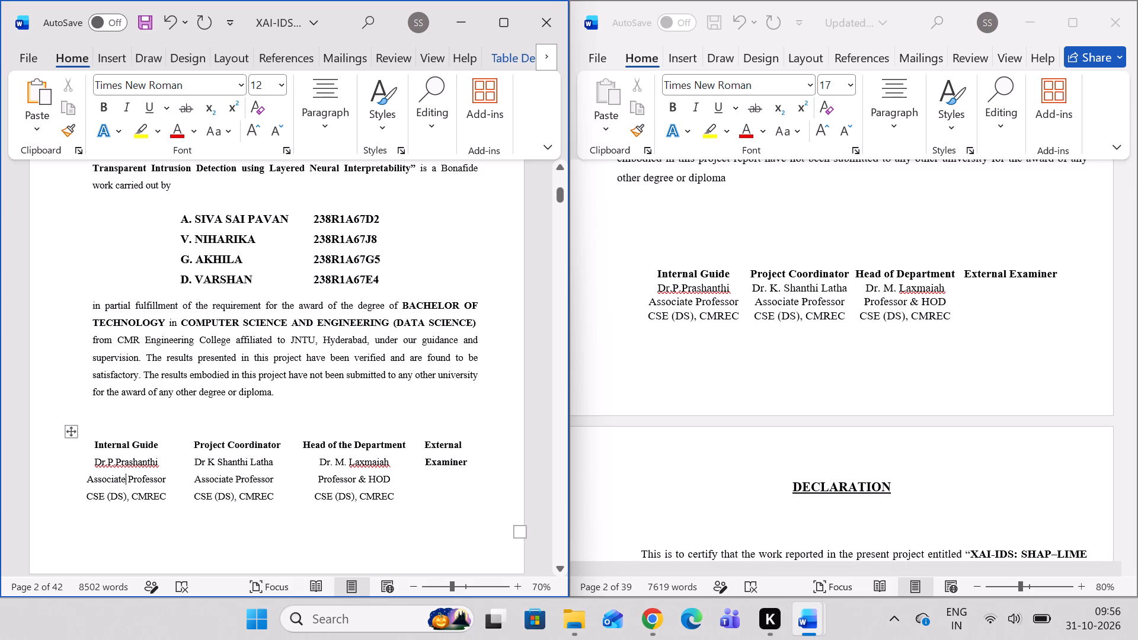
scroll(402, 495, "down", 1)
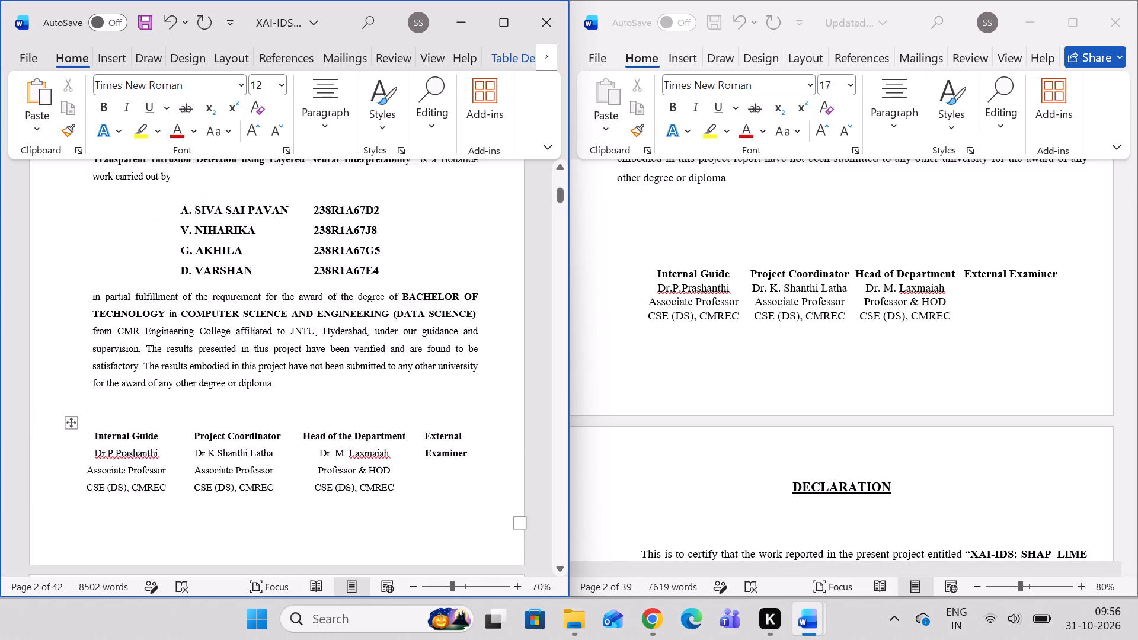
scroll(402, 495, "down", 1)
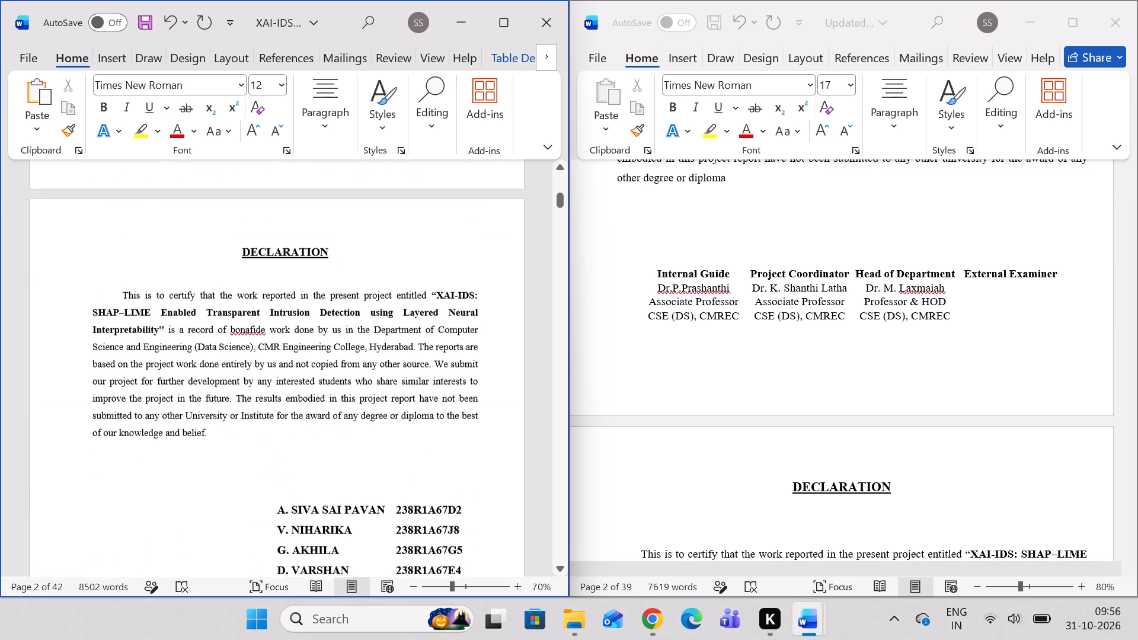
scroll(402, 495, "down", 1)
scroll(800, 395, "down", 1)
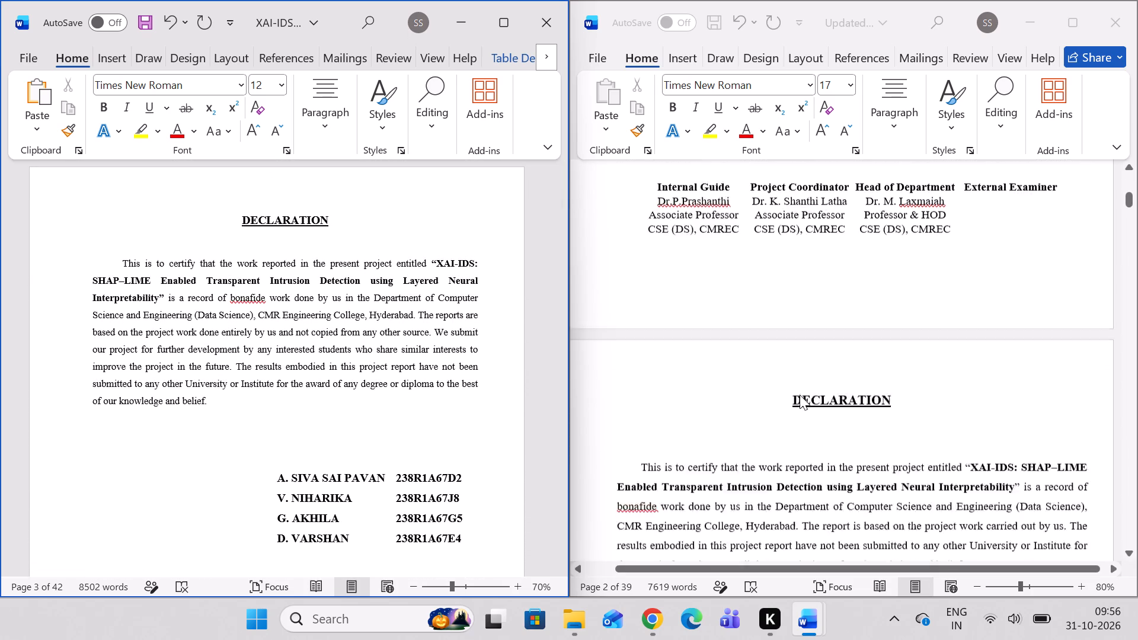
scroll(800, 395, "down", 2)
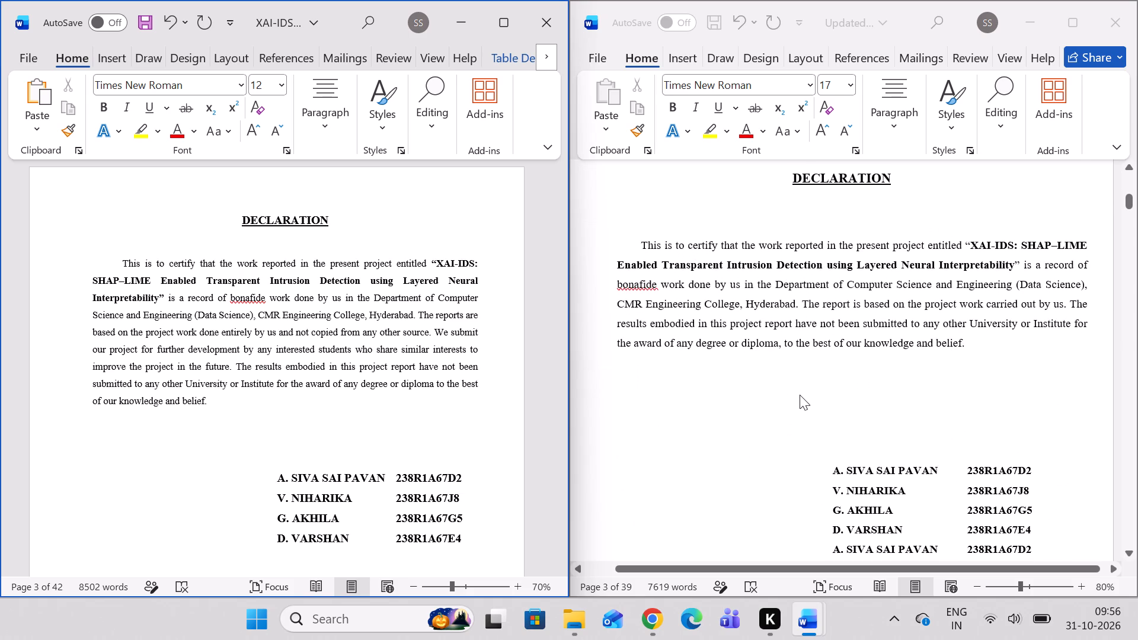
scroll(420, 405, "down", 1)
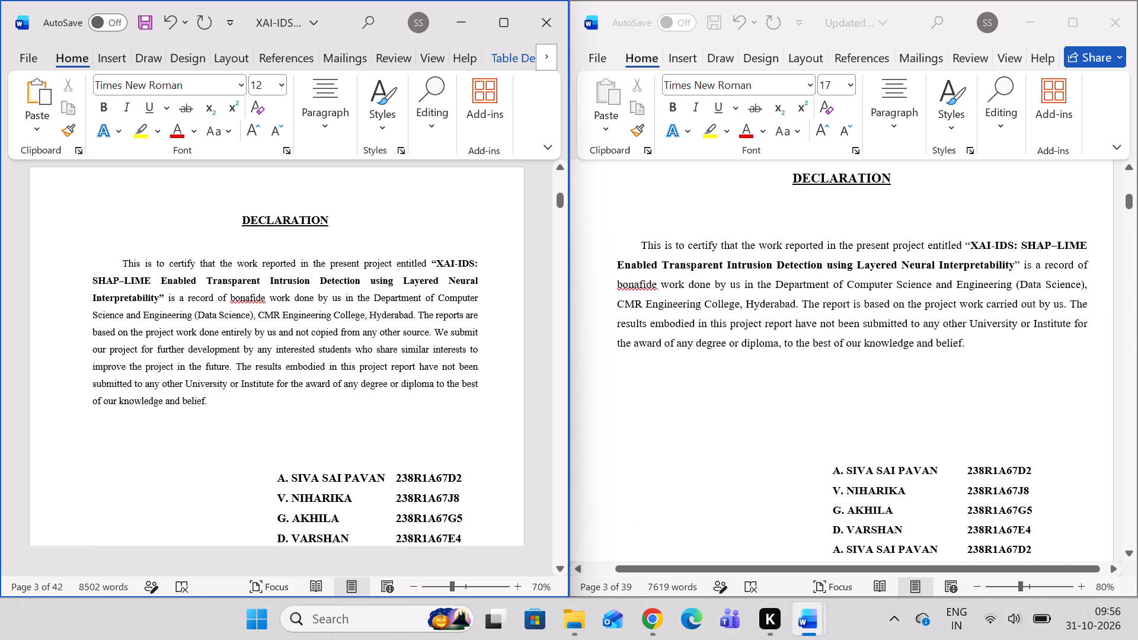
scroll(420, 405, "down", 1)
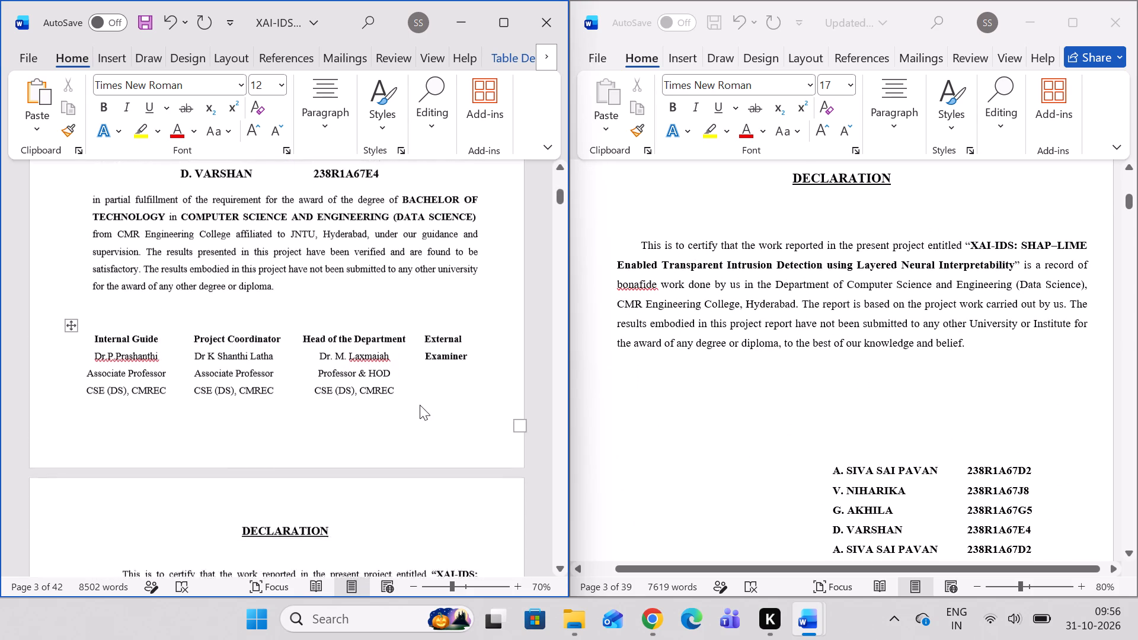
scroll(420, 405, "down", 1)
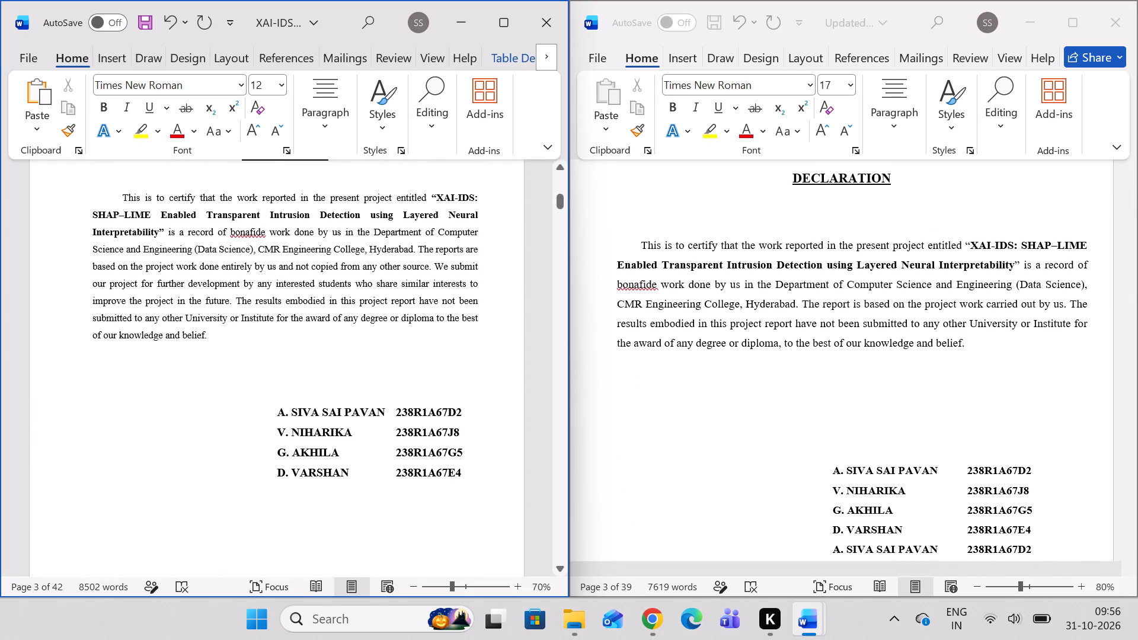
scroll(730, 387, "down", 1)
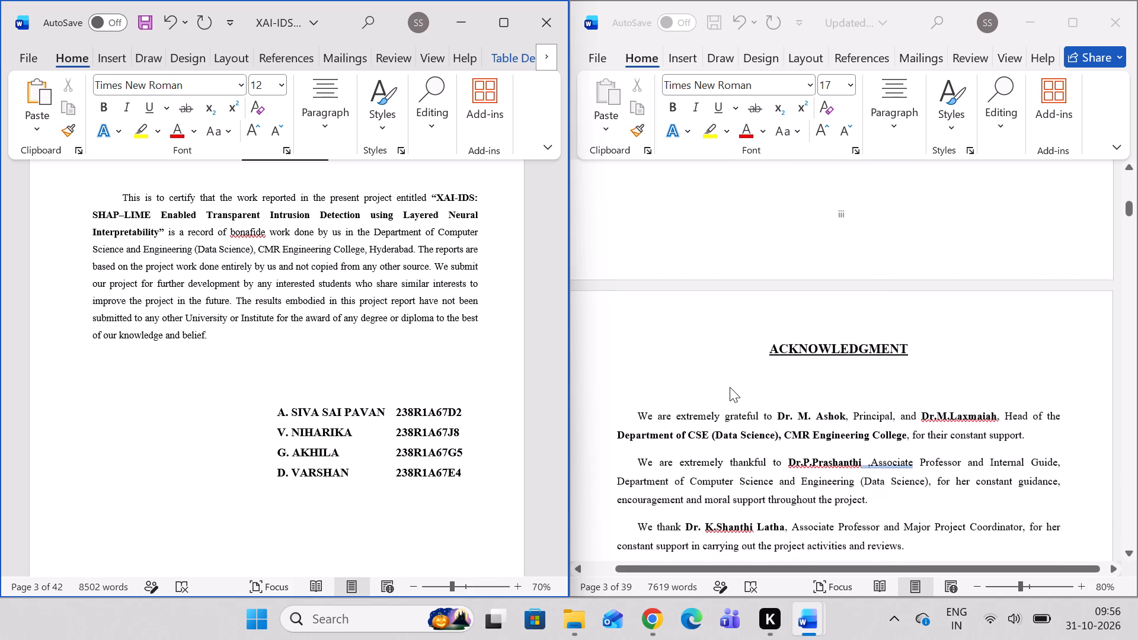
scroll(730, 387, "down", 1)
scroll(370, 417, "down", 1)
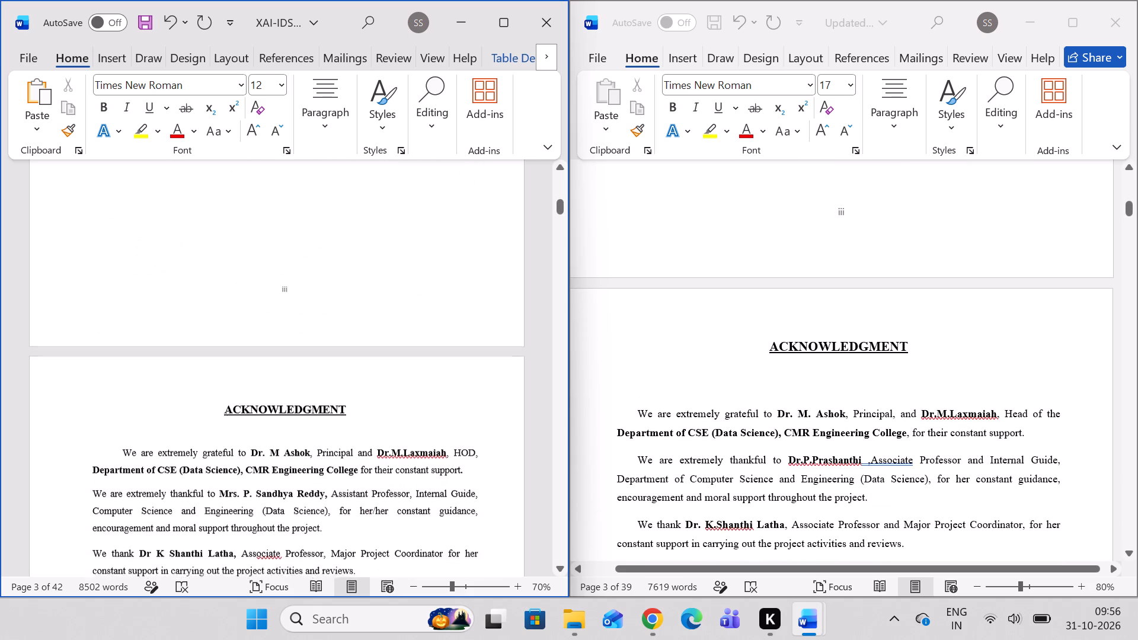
scroll(370, 417, "down", 1)
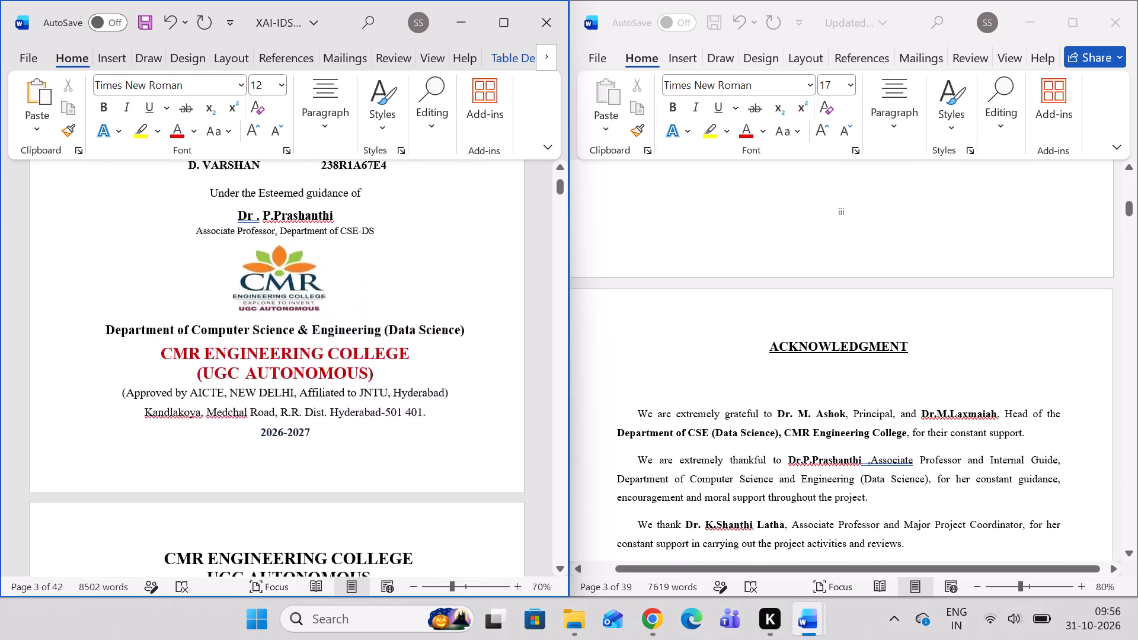
scroll(370, 417, "down", 1)
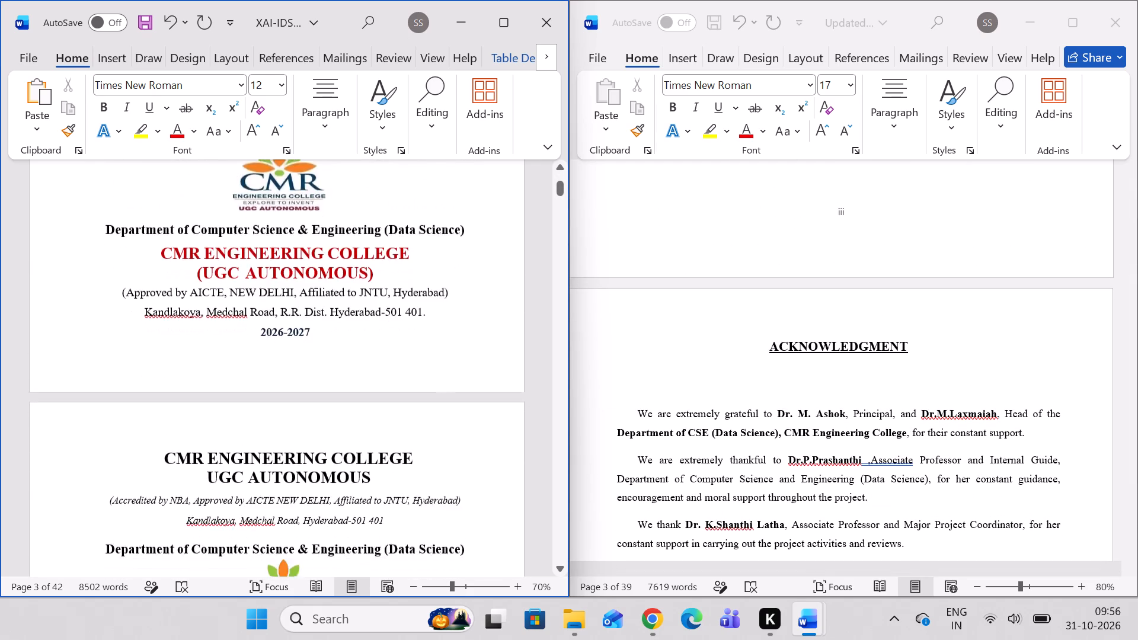
scroll(370, 417, "down", 1)
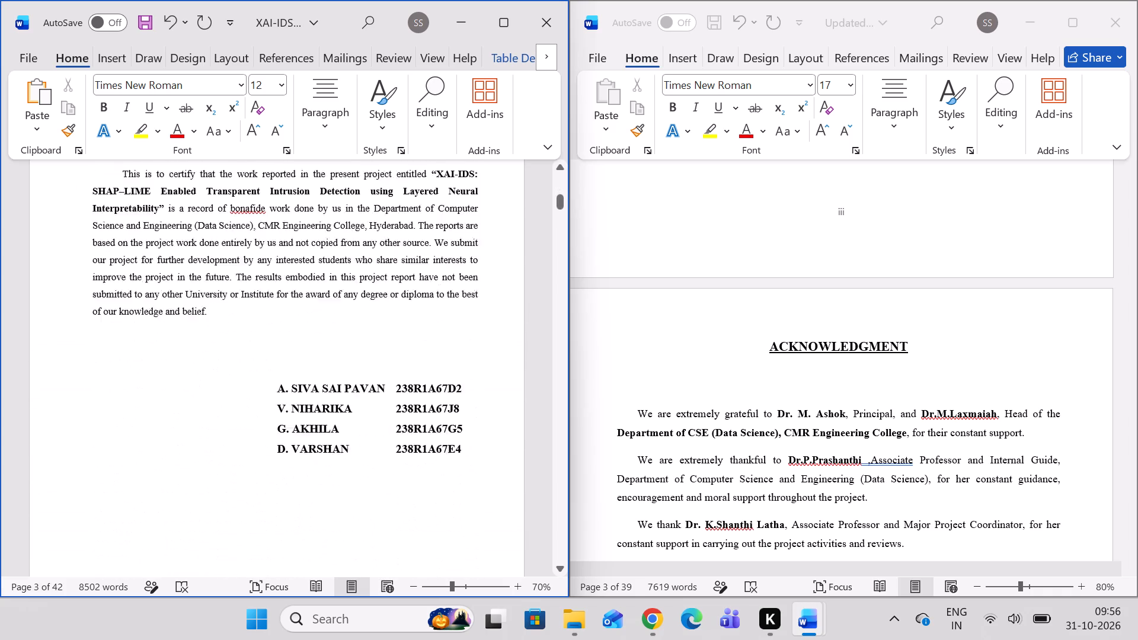
scroll(370, 417, "down", 1)
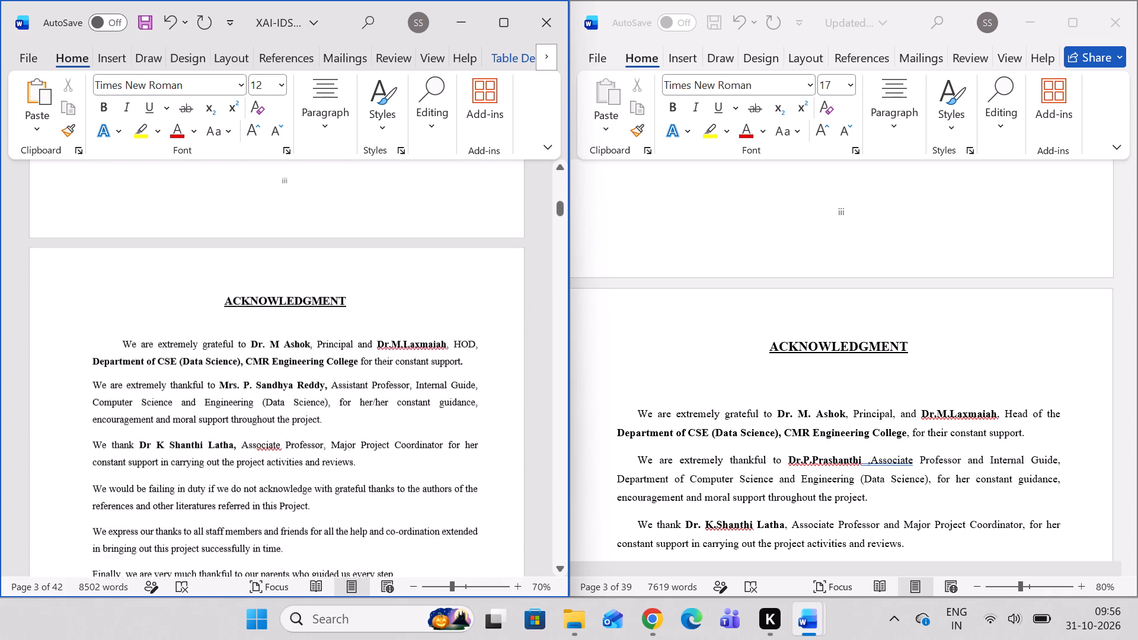
scroll(370, 417, "down", 2)
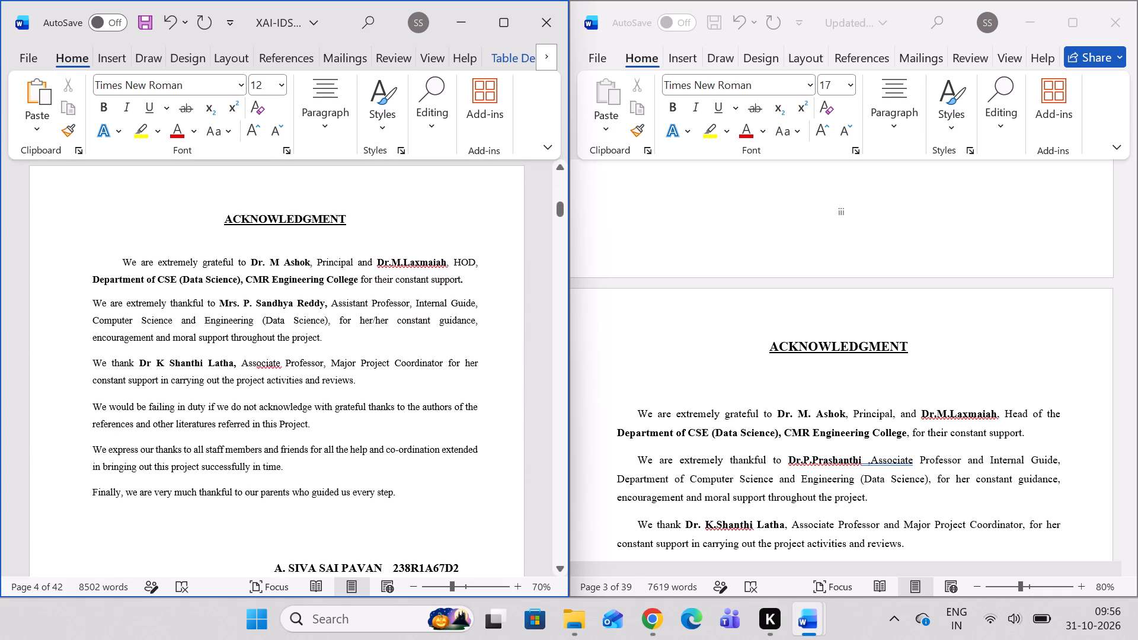
Replace the Internal Guide's name in the acknowledgment's second paragraph with the new guide's name from the sample, prefixed with "Dr.".
left_click(323, 303)
key("BackSpace")
key("BackSpace")
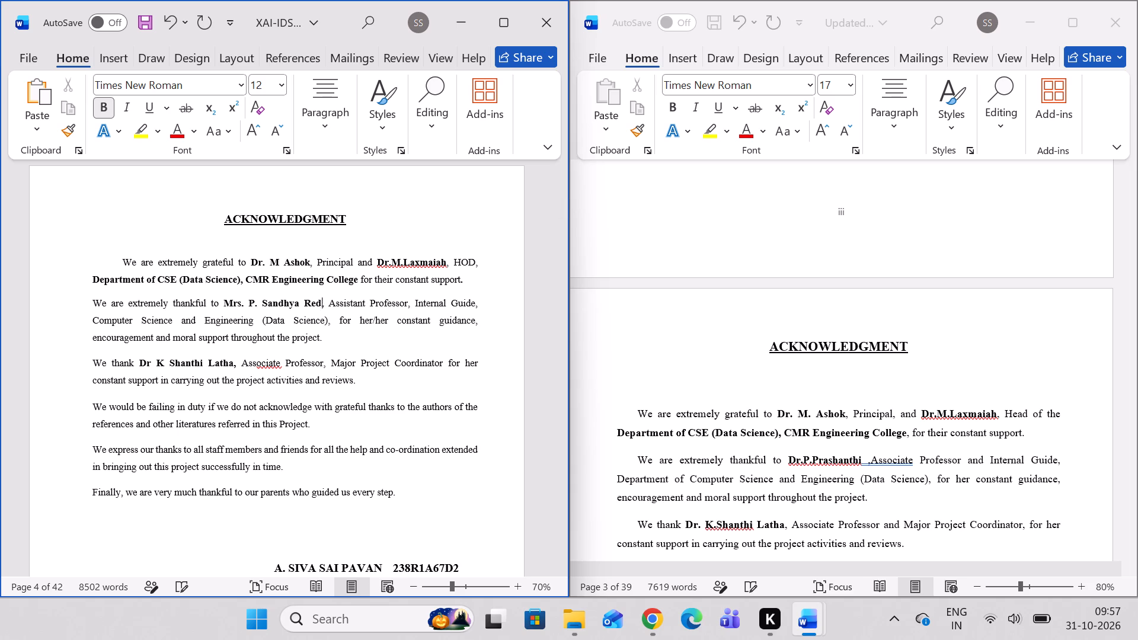
key("BackSpace")
key("BackSpace")
key("BackSpace")
key("BackSpace")
key("BackSpace")
key("BackSpace")
key("BackSpace")
key("BackSpace")
key("BackSpace")
key("BackSpace")
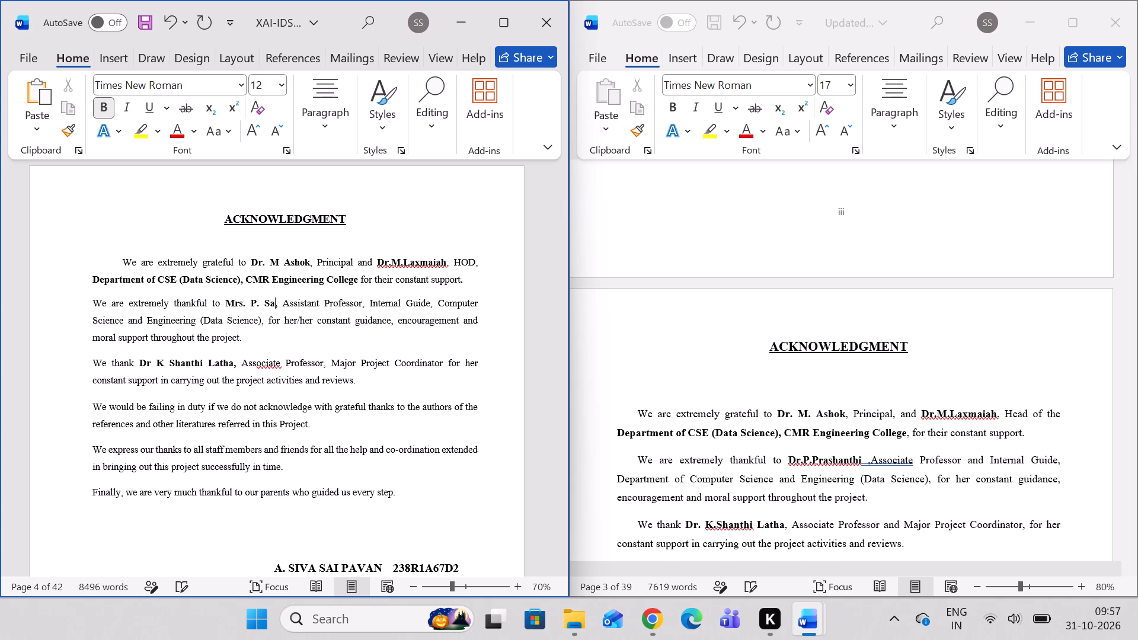
key("BackSpace")
key("BackSpace")
key("BackSpace")
key("BackSpace")
key("BackSpace")
key("BackSpace")
key("BackSpace")
key("BackSpace")
key("BackSpace")
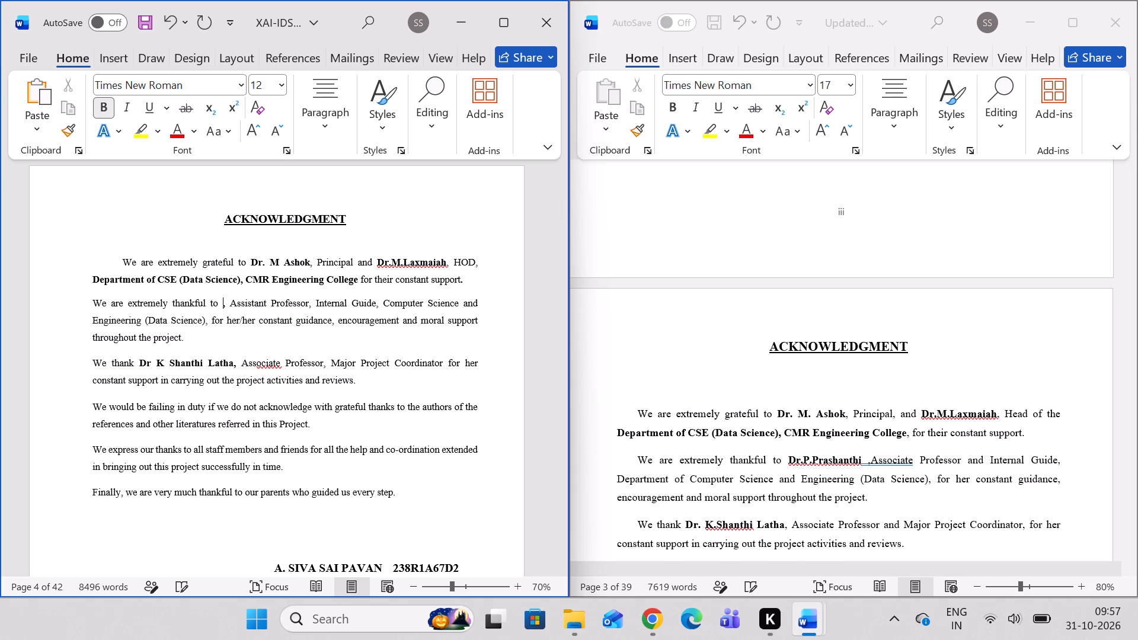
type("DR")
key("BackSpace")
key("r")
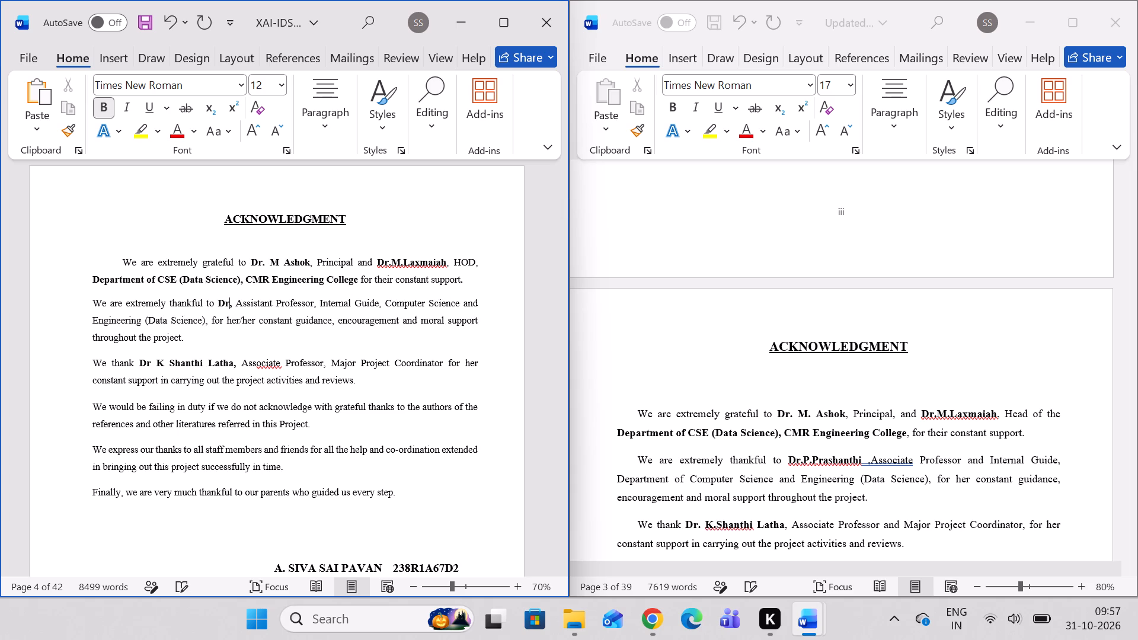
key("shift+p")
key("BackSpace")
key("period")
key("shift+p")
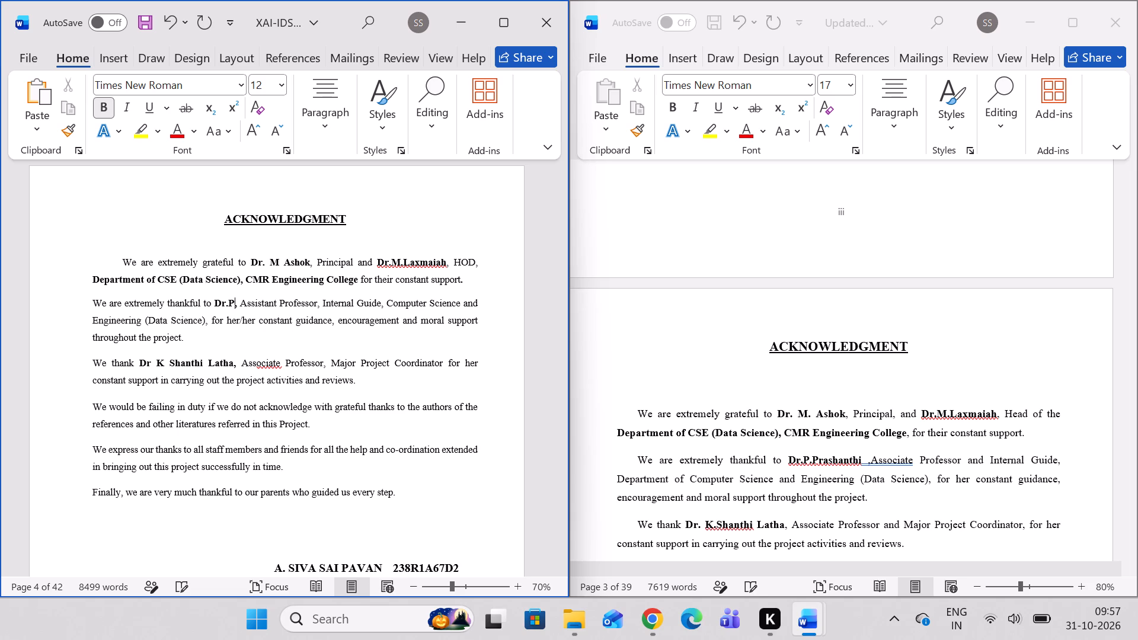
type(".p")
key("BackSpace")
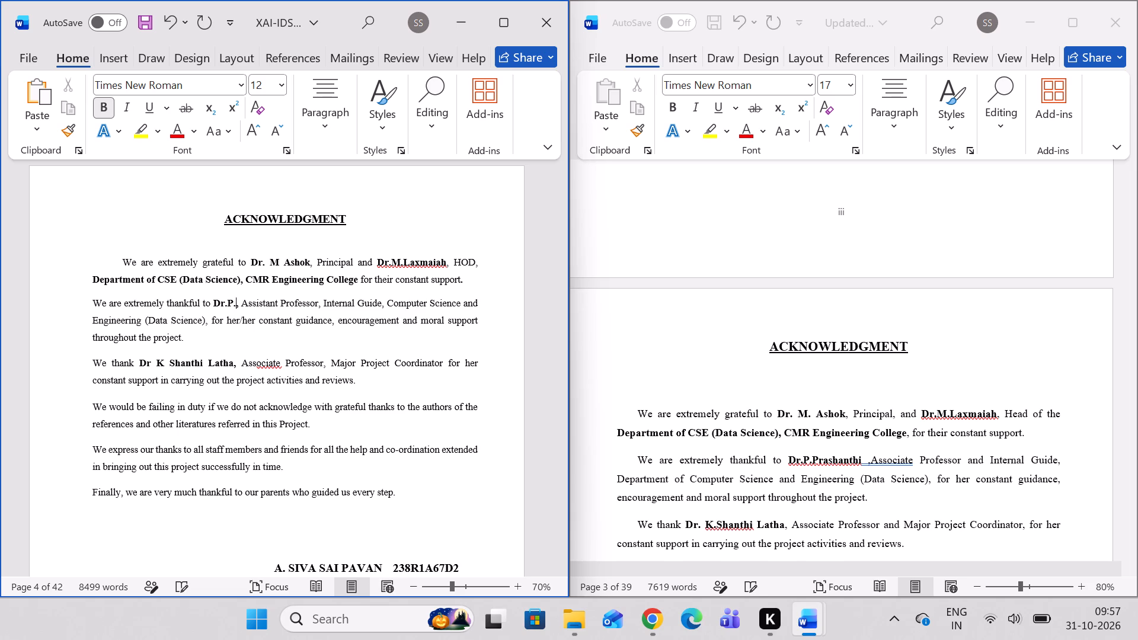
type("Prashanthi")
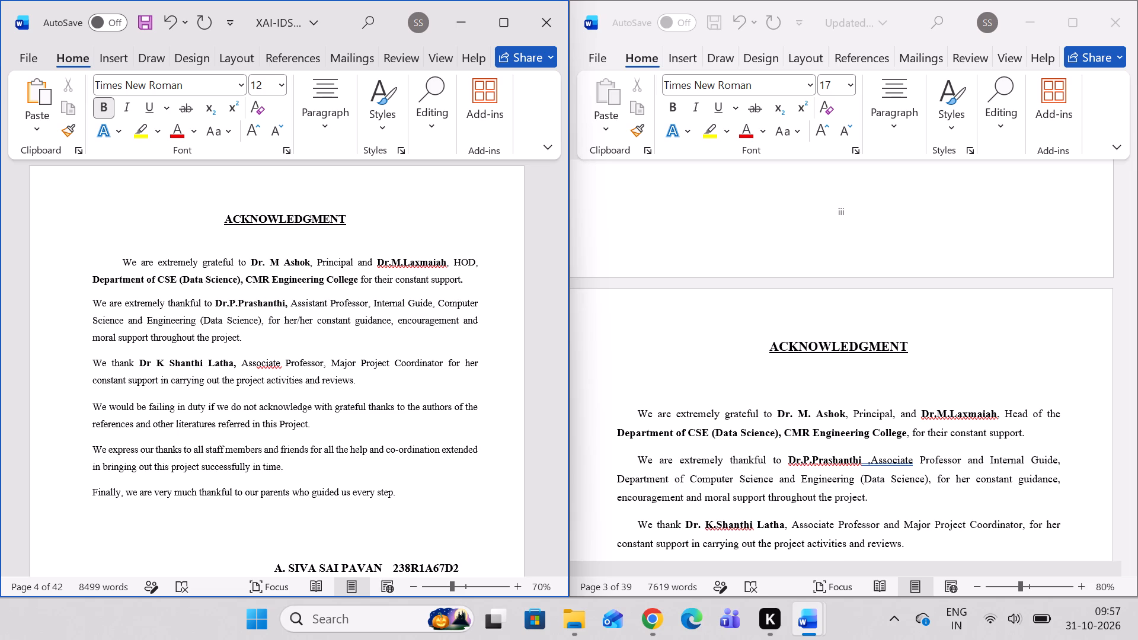
Change the Internal Guide's designation in the acknowledgment to "Associate Professor" by pasting the copied word "Associate" over the first word.
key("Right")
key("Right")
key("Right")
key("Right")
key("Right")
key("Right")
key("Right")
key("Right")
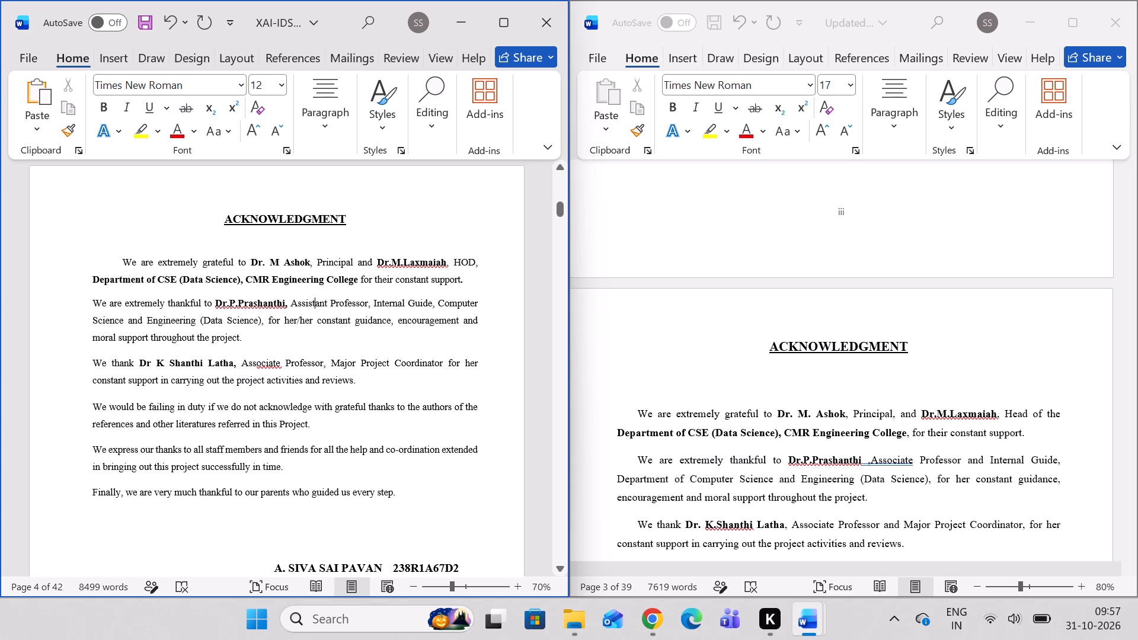
left_click_drag(329, 305, 289, 300)
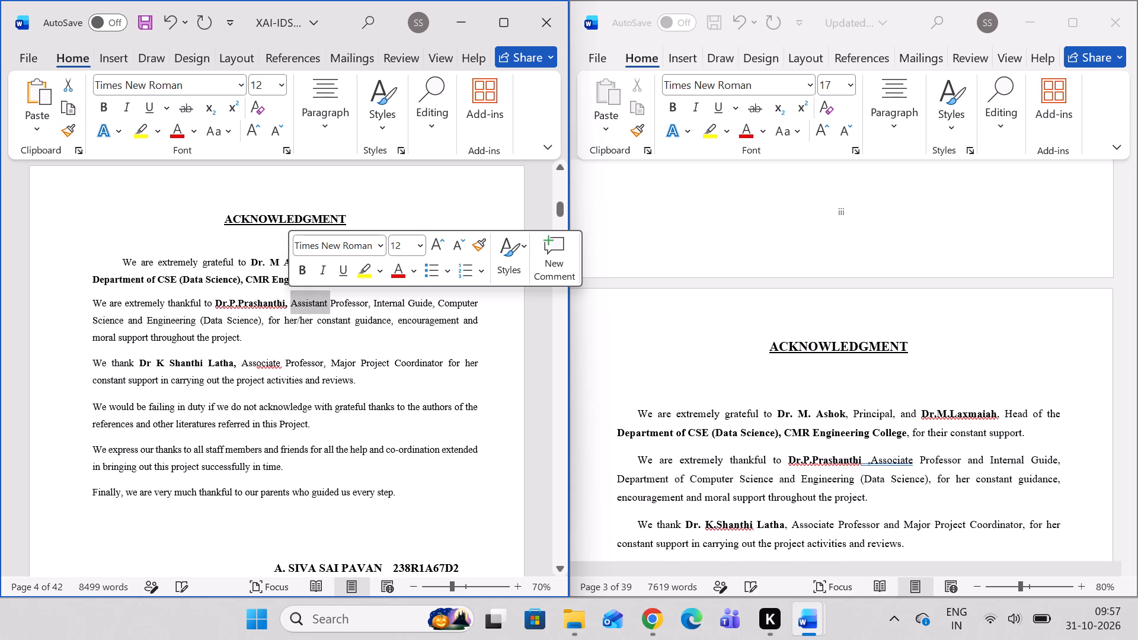
key("super+v")
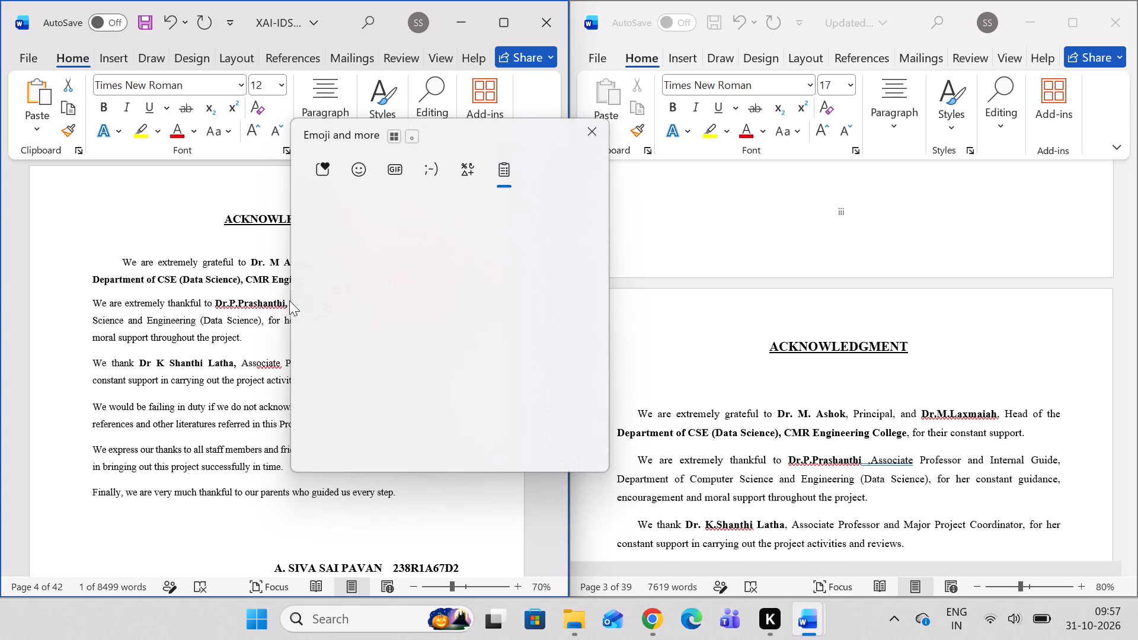
key("Return")
key("ctrl+v")
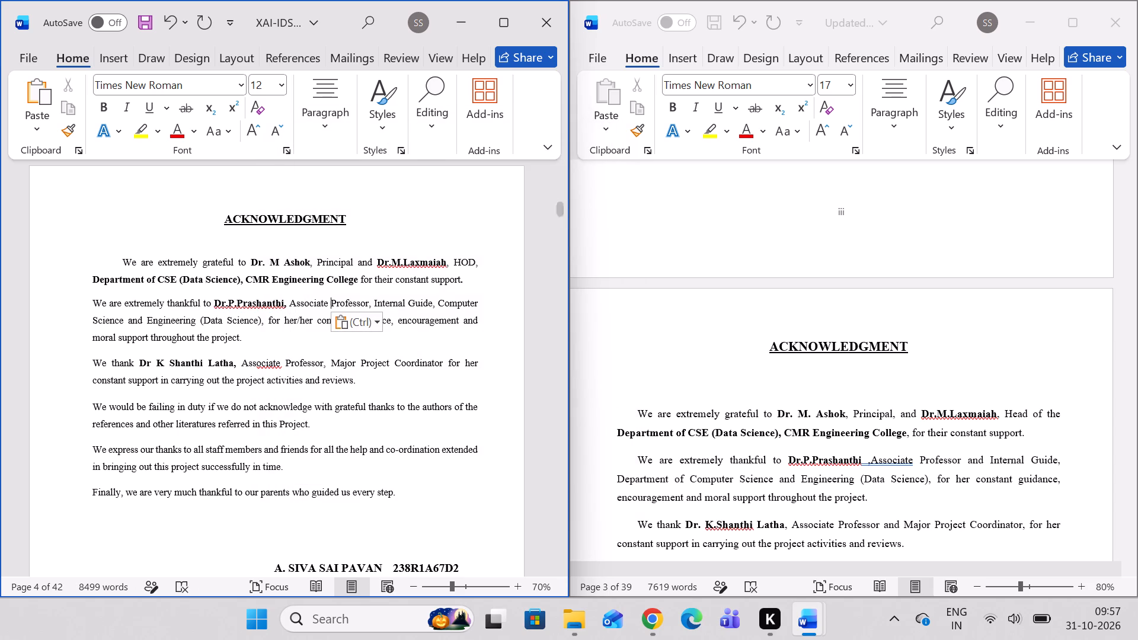
Shorten "her/her constant guidance" in the Internal Guide's acknowledgment paragraph to "her constant guidance".
left_click(302, 341)
left_click(313, 318)
key("BackSpace")
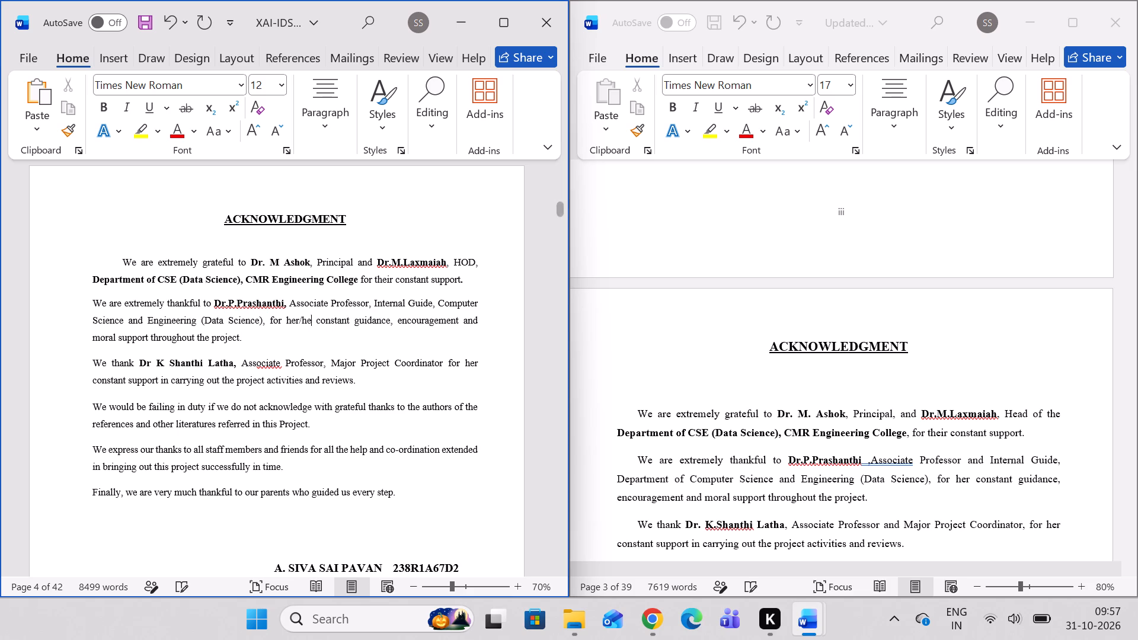
key("BackSpace")
key("BackSpace")
key("BackSpace")
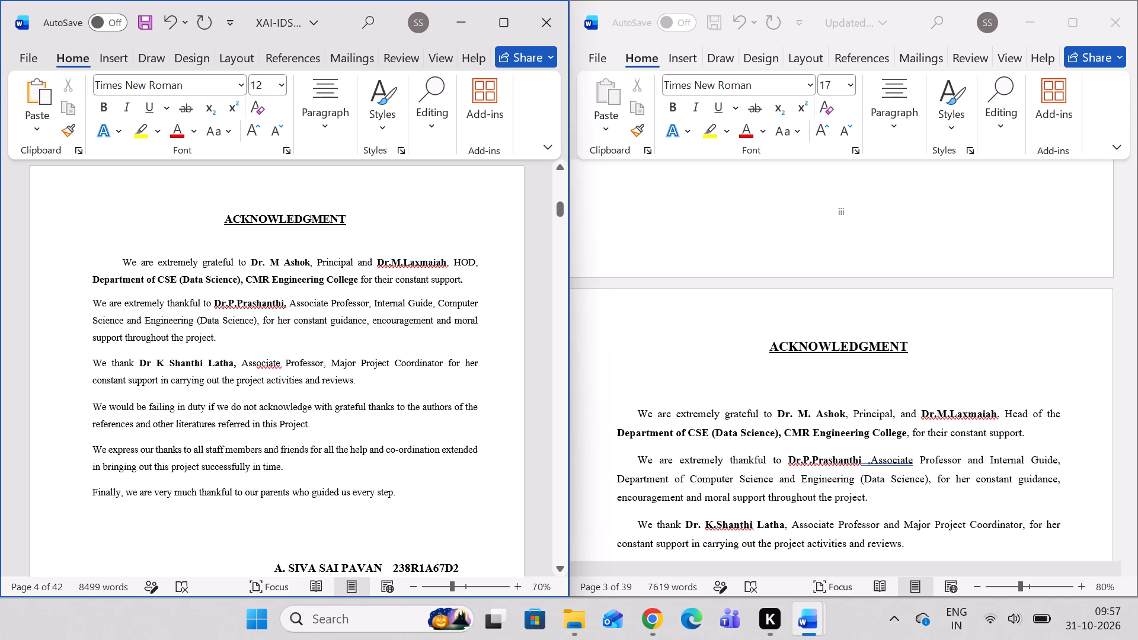
Replace the spaces after "Dr" and after the initial in the Project Coordinator's name with periods in the acknowledgment.
left_click(155, 365)
key("BackSpace")
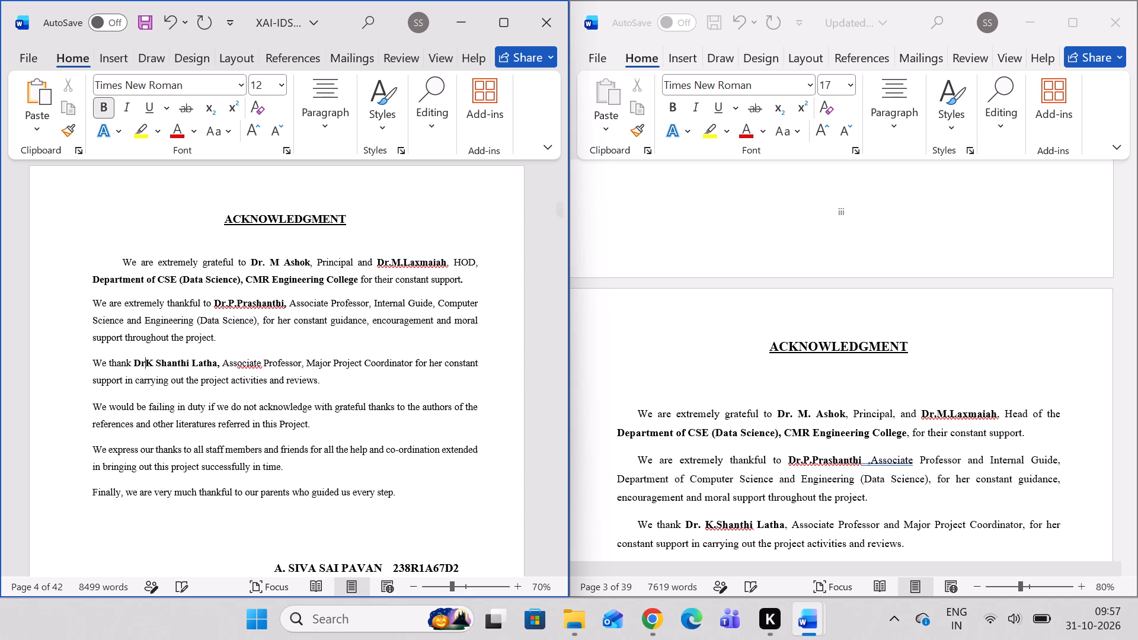
key("period")
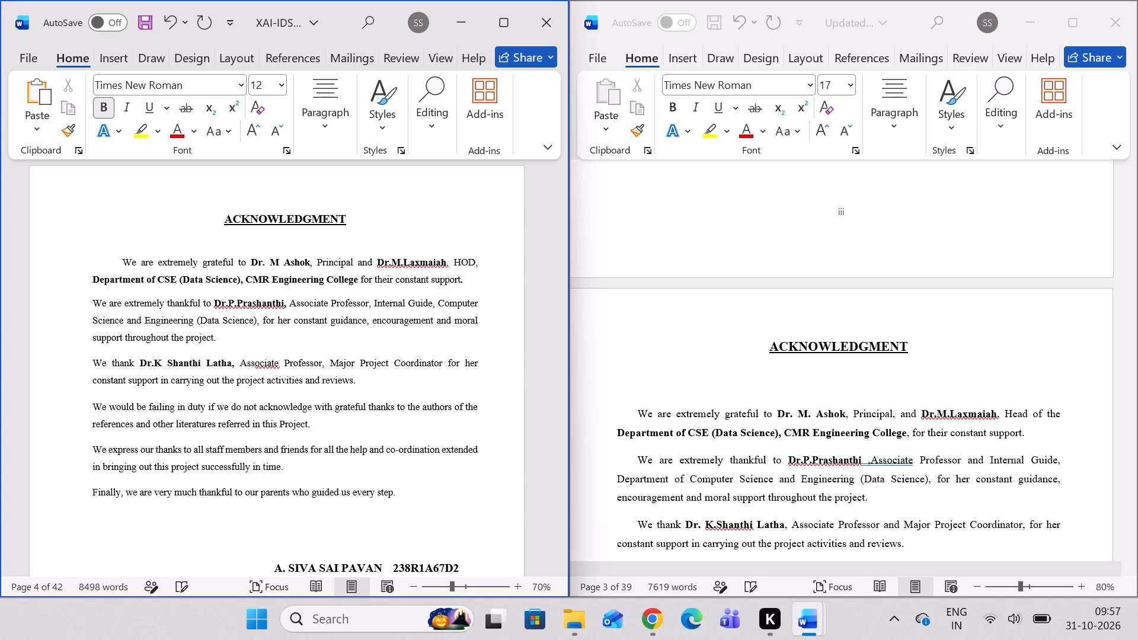
key("Right")
key("Right")
key("BackSpace")
key("period")
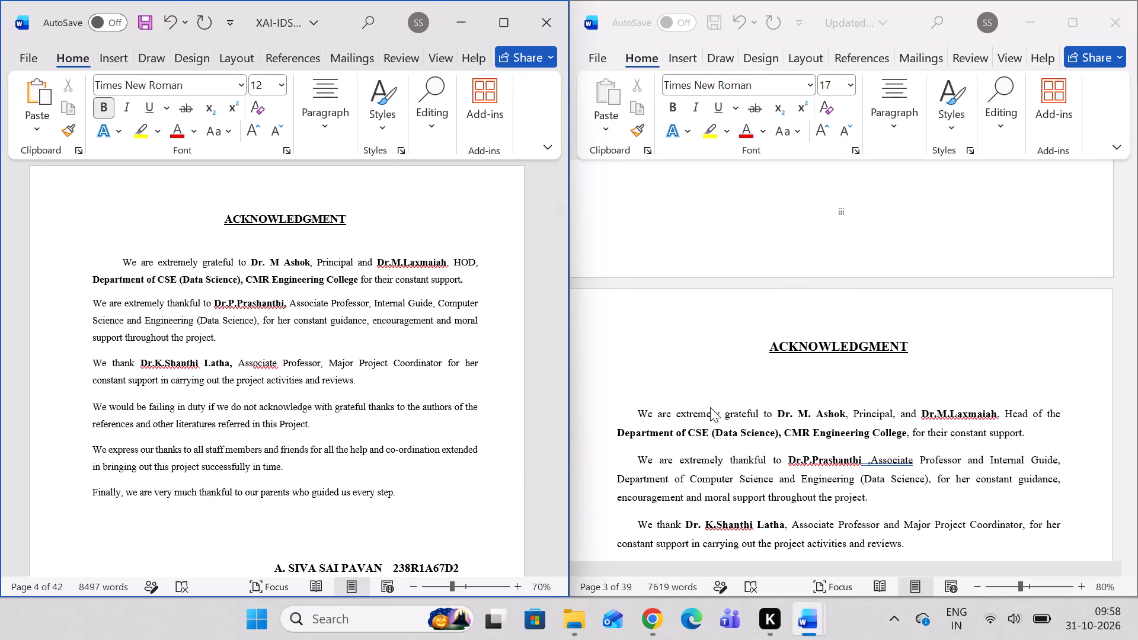
Insert a space after the initial in the Project Coordinator's name in the acknowledgment.
scroll(710, 407, "down", 1)
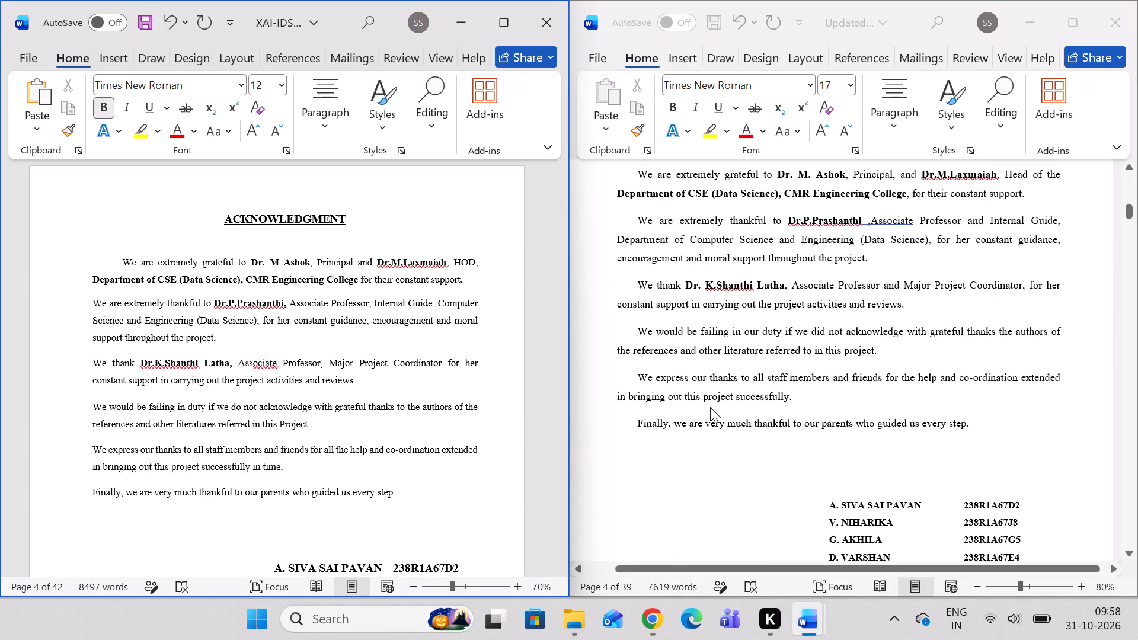
key("space")
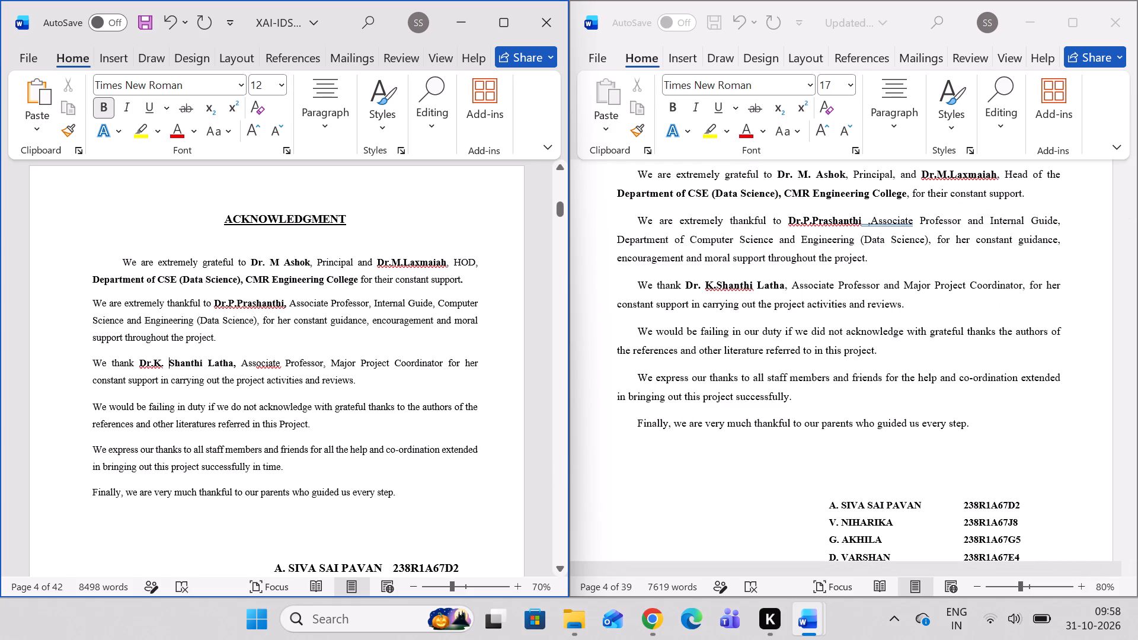
Merge the abstract's second paragraph, starting "Two state-of-the-art", into the first paragraph, with a single space after "CIC-IDS dataset.".
scroll(372, 521, "down", 1)
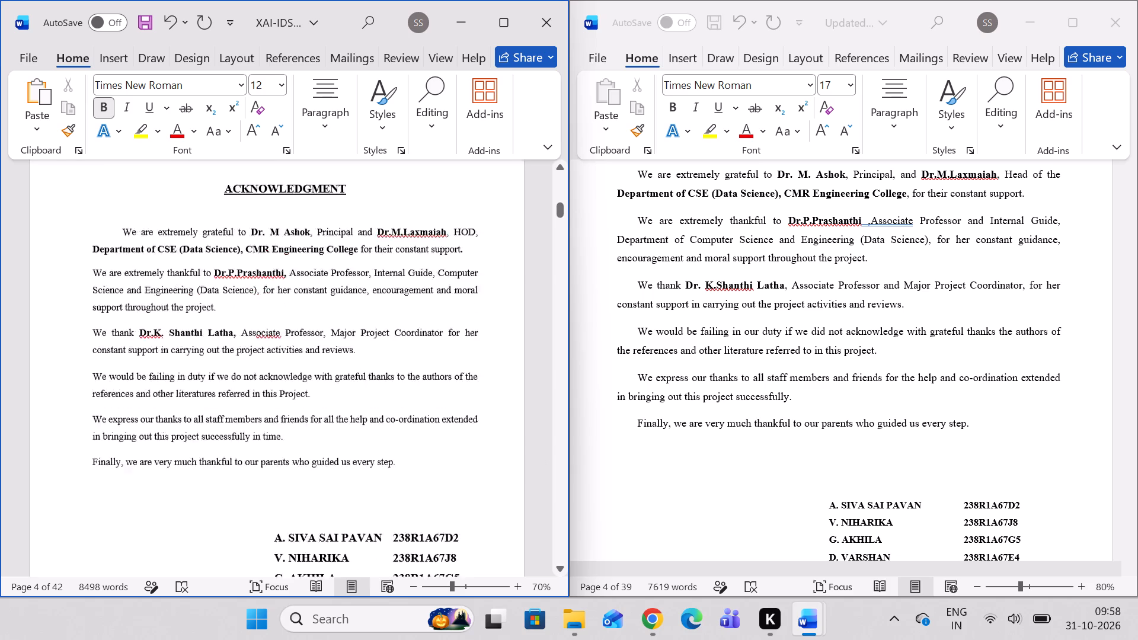
scroll(372, 521, "down", 1)
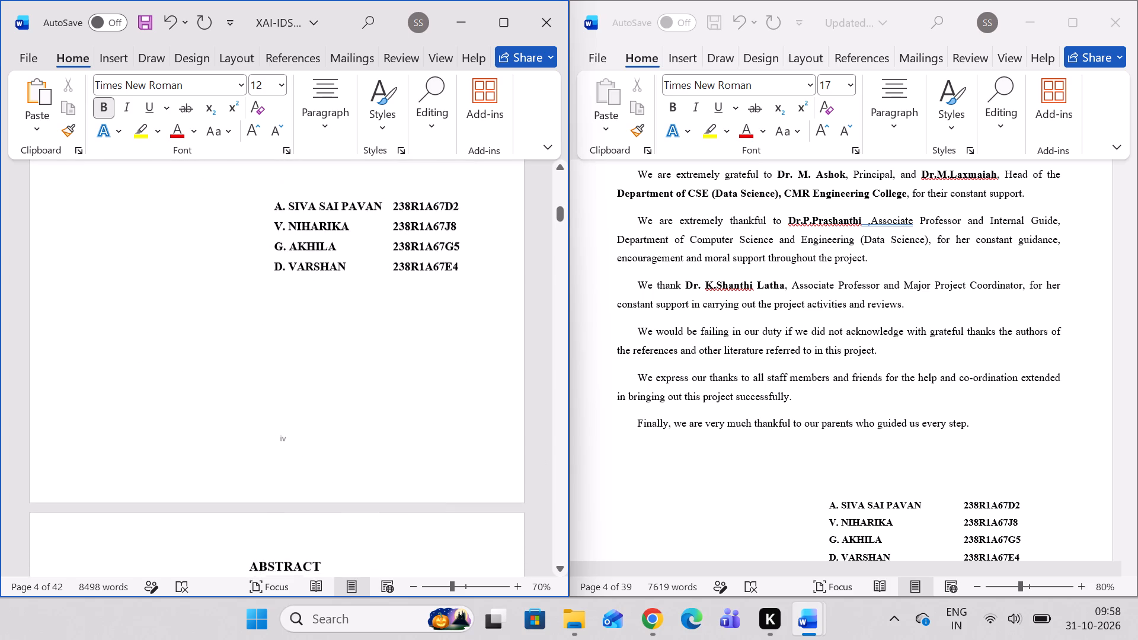
scroll(372, 521, "down", 1)
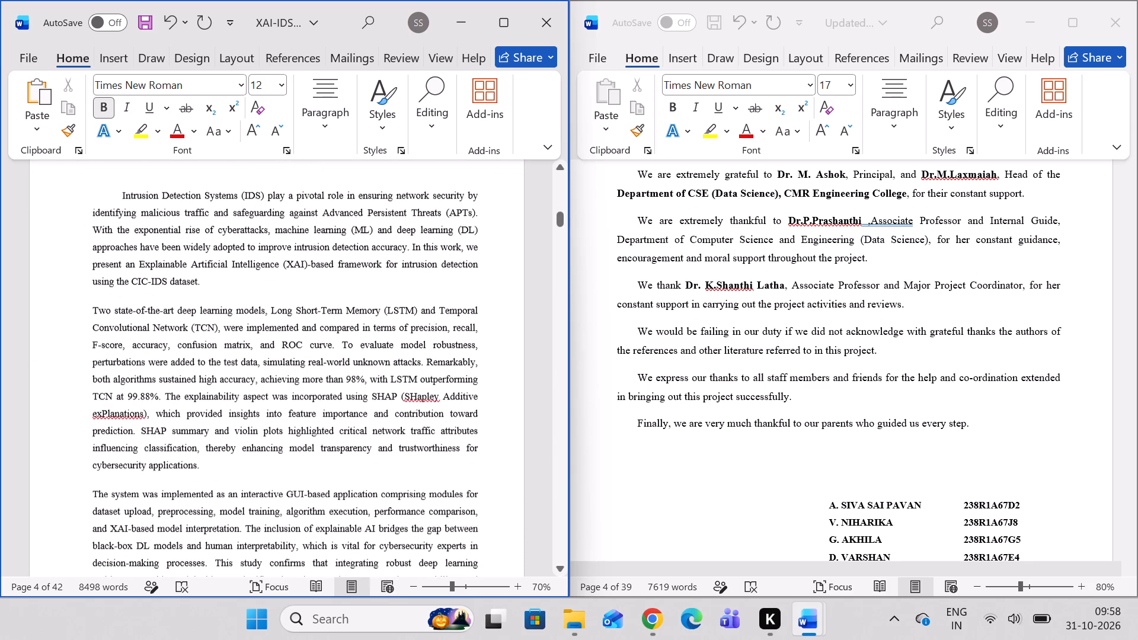
scroll(372, 521, "down", 1)
scroll(802, 400, "down", 1)
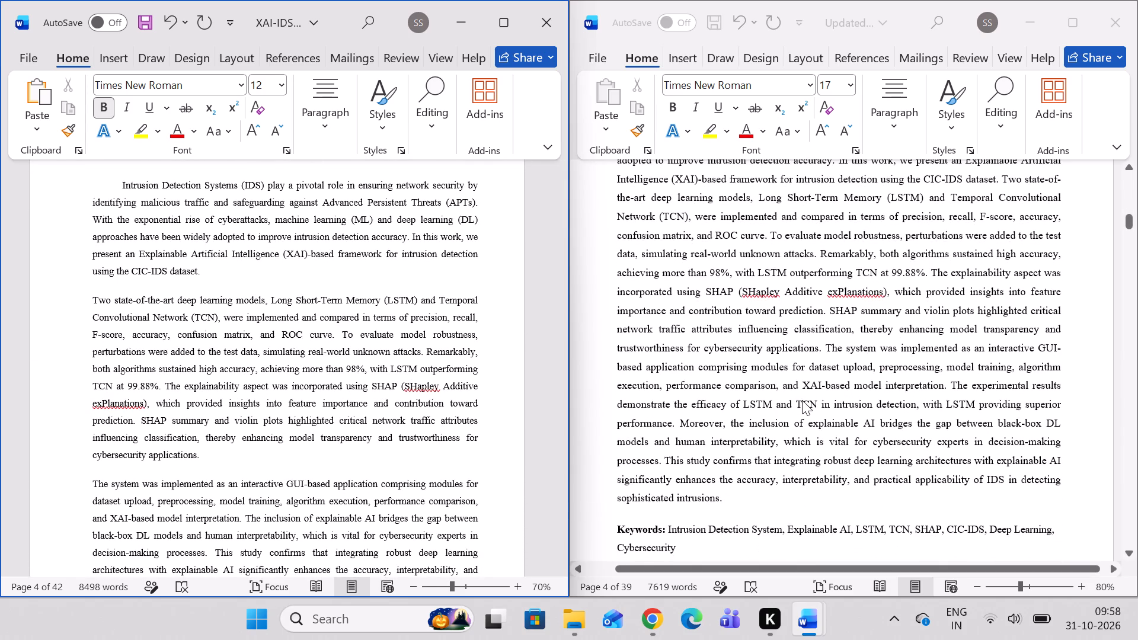
scroll(328, 404, "down", 1)
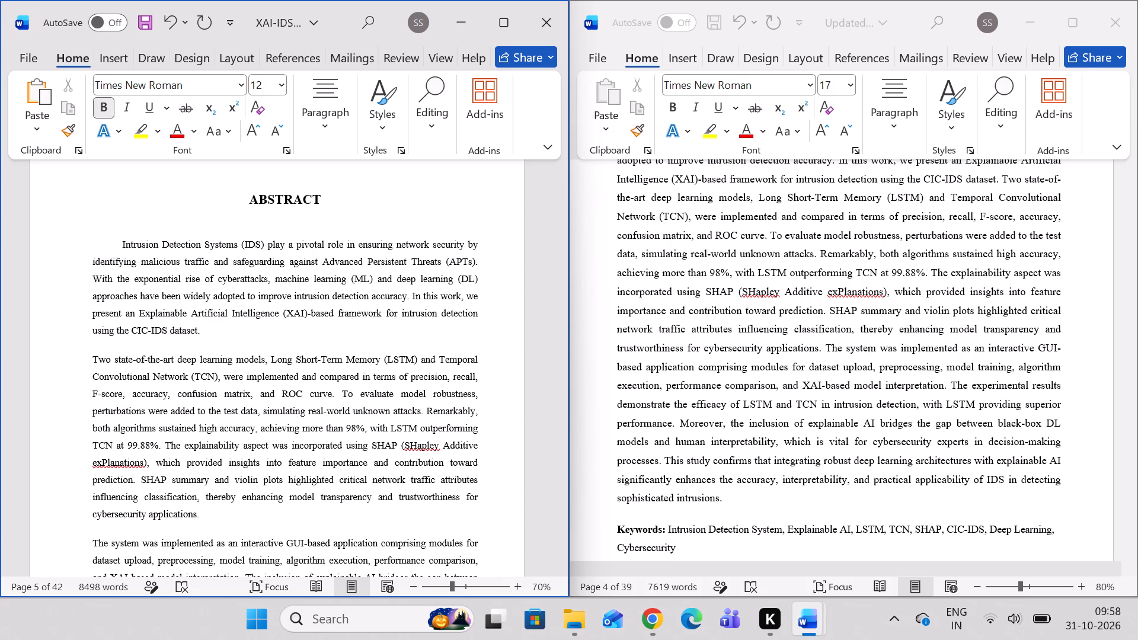
left_click(93, 357)
key("BackSpace")
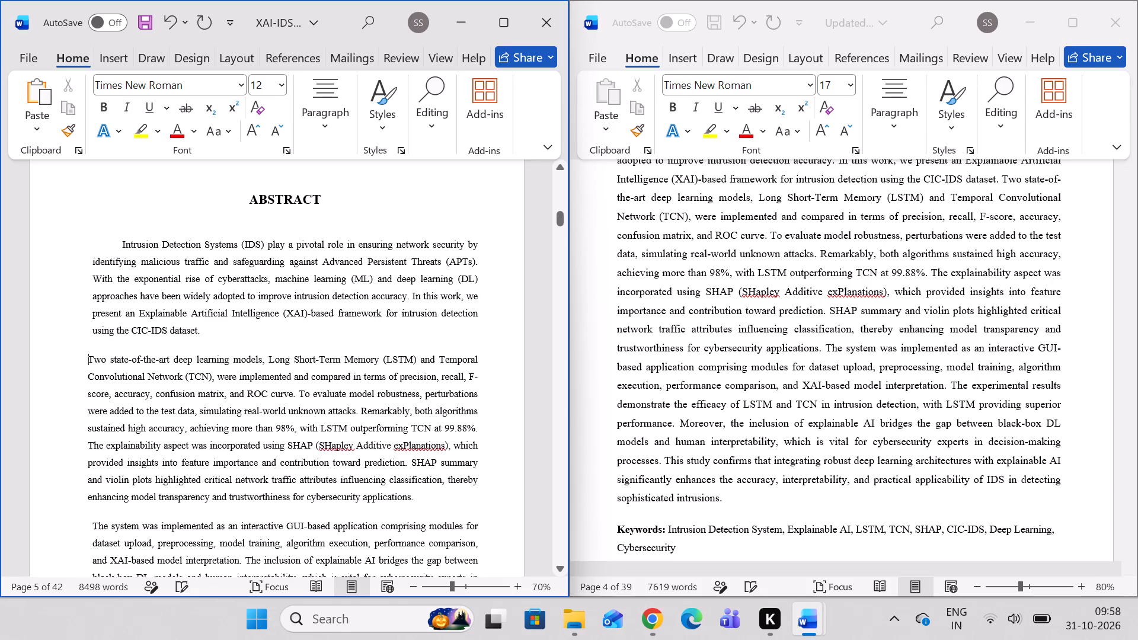
key("BackSpace")
key("BackSpace")
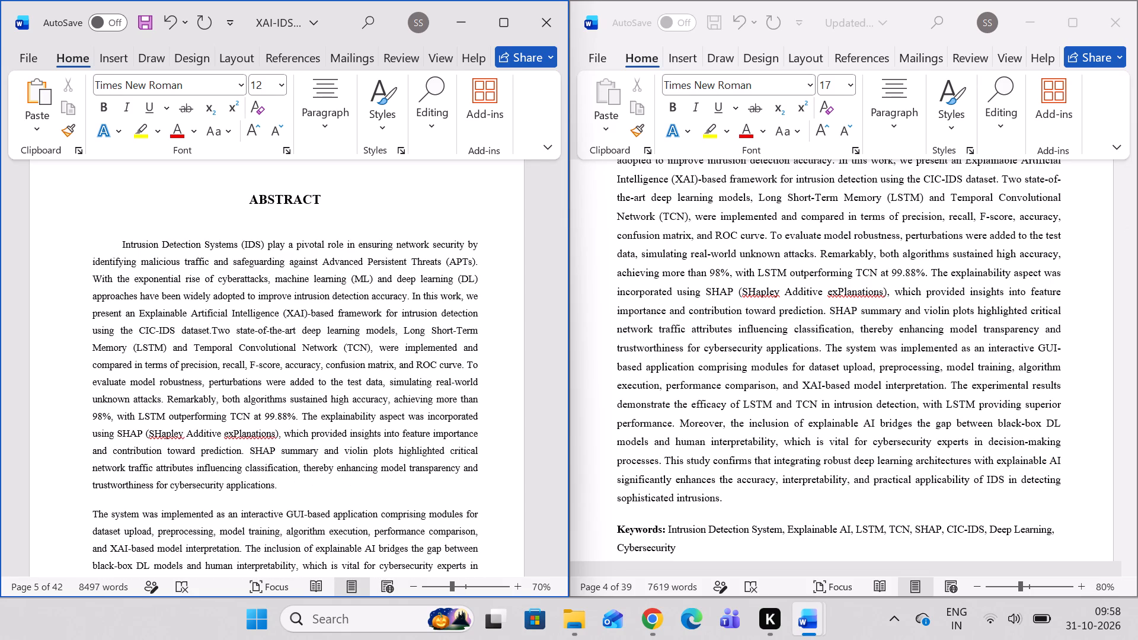
key("space")
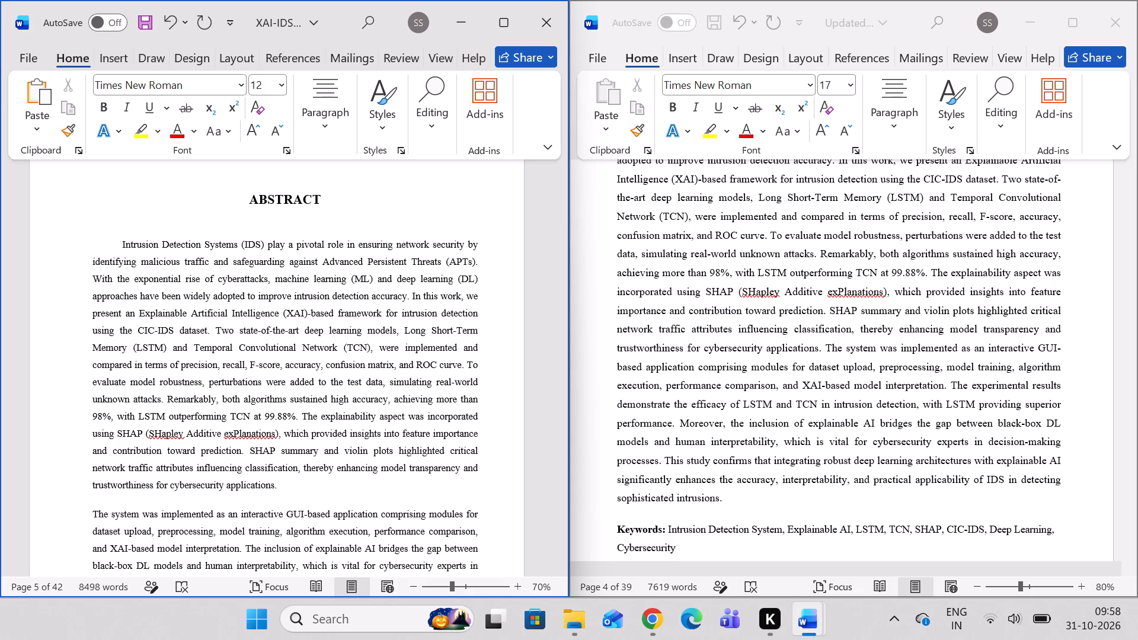
key("BackSpace")
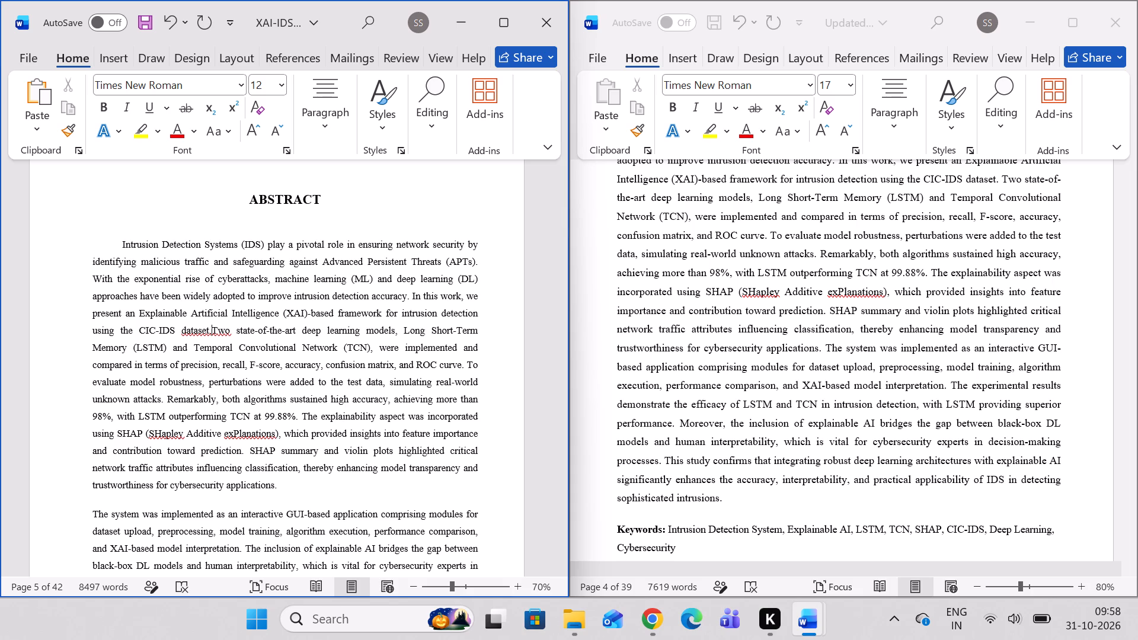
left_click(413, 295)
key("Left")
key("Right")
left_click(215, 328)
key("Left")
key("space")
key("Right")
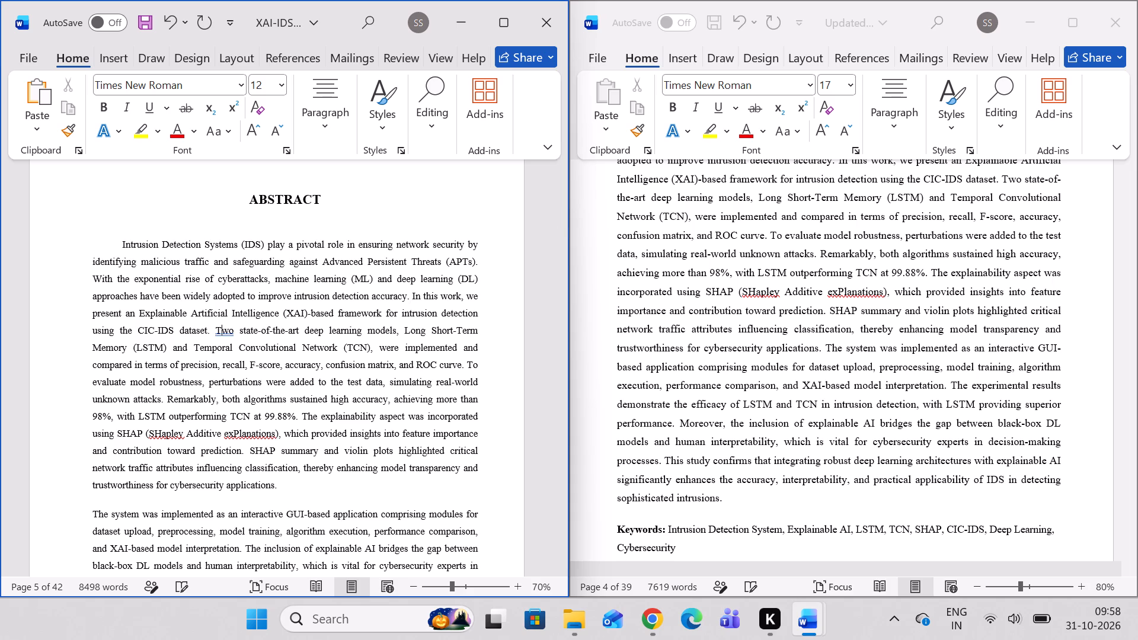
key("Left")
key("Left")
key("Right")
Merge the abstract's last body paragraph, starting "The system was implemented", directly onto the end of the preceding paragraph.
left_click(286, 475)
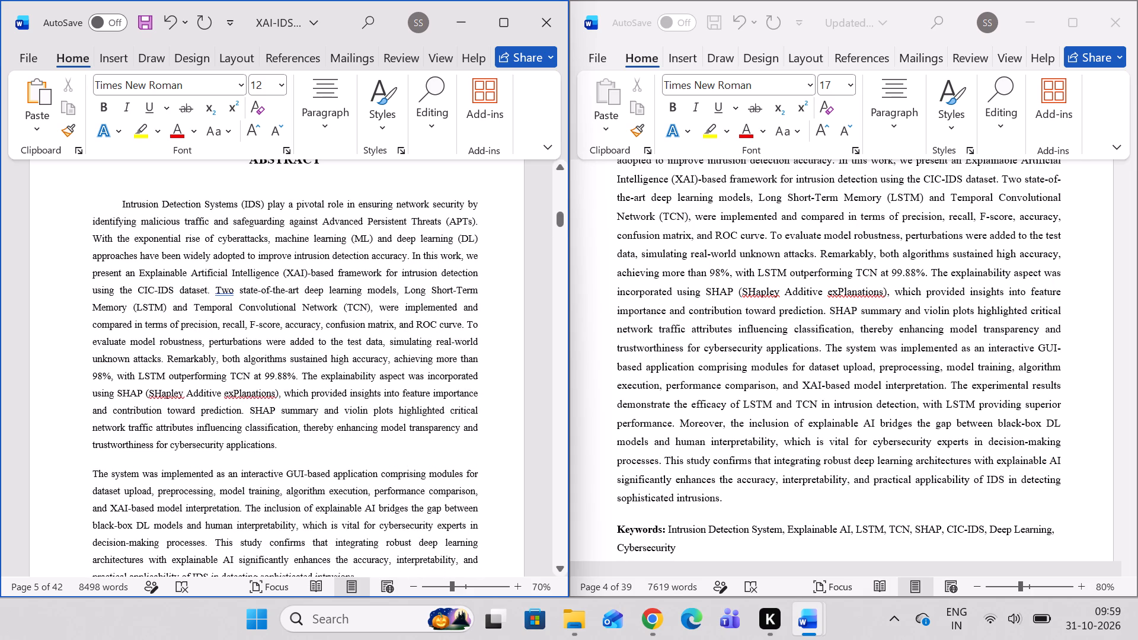
left_click(92, 471)
key("BackSpace")
key("BackSpace")
key("BackSpace")
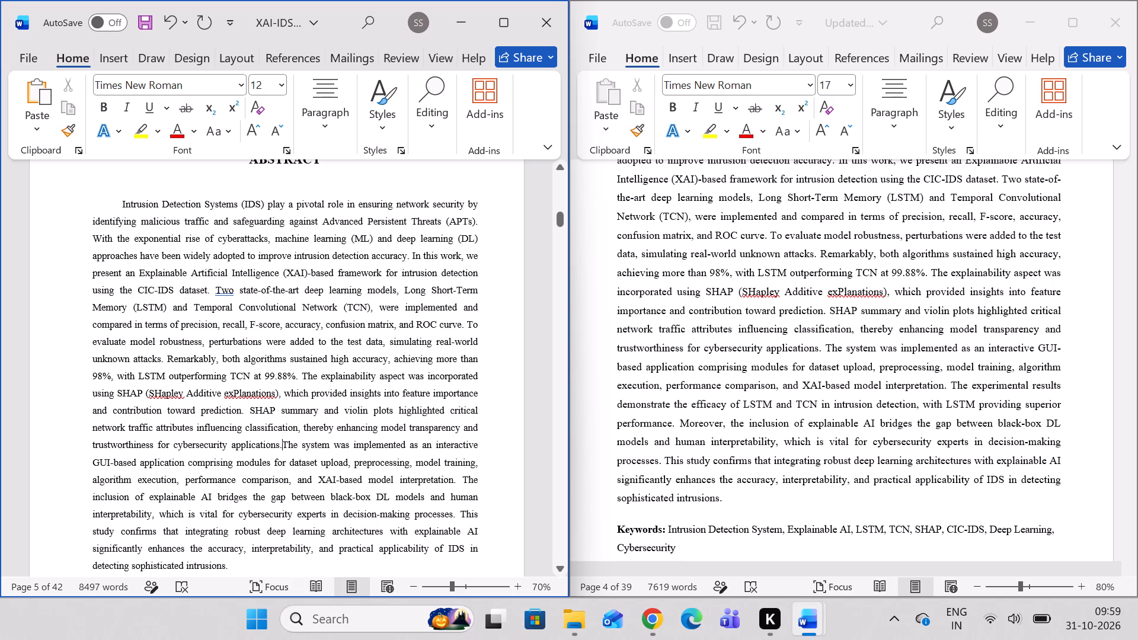
Compare the merged abstract and its keywords in the project document with the abstract in the sample document.
left_click(207, 399)
left_click(720, 318)
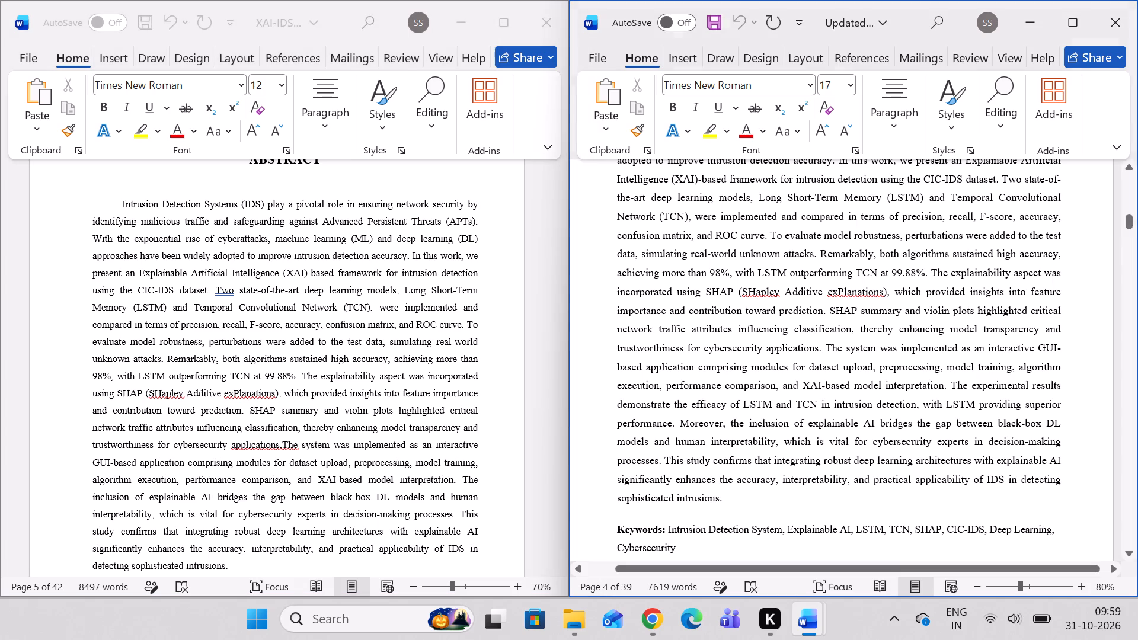
left_click(737, 322)
left_click(338, 379)
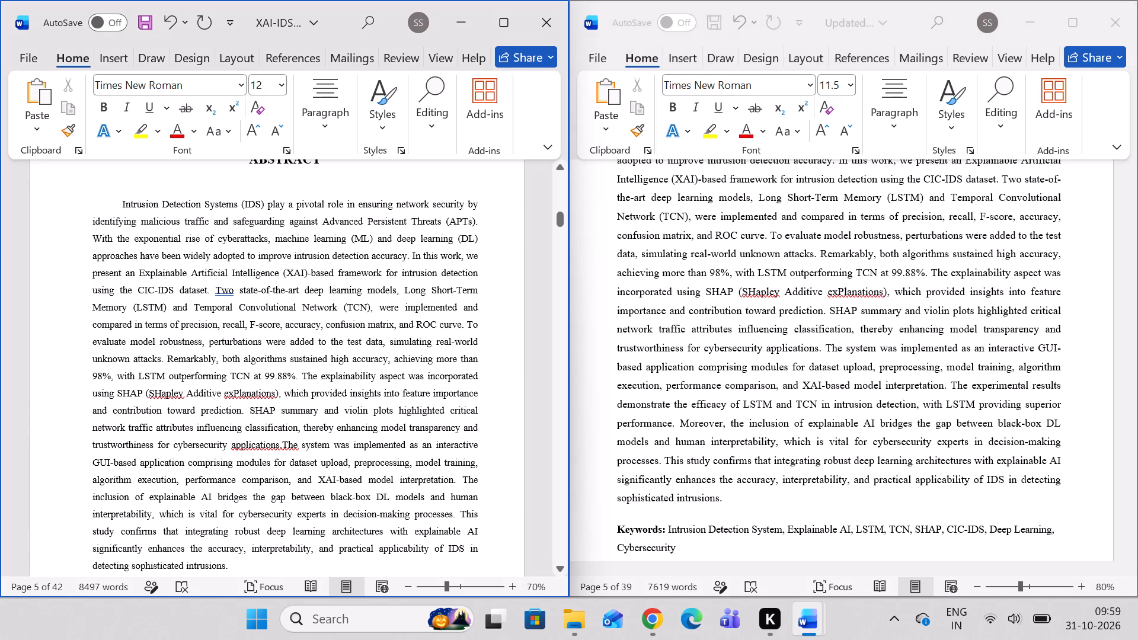
scroll(391, 478, "down", 2)
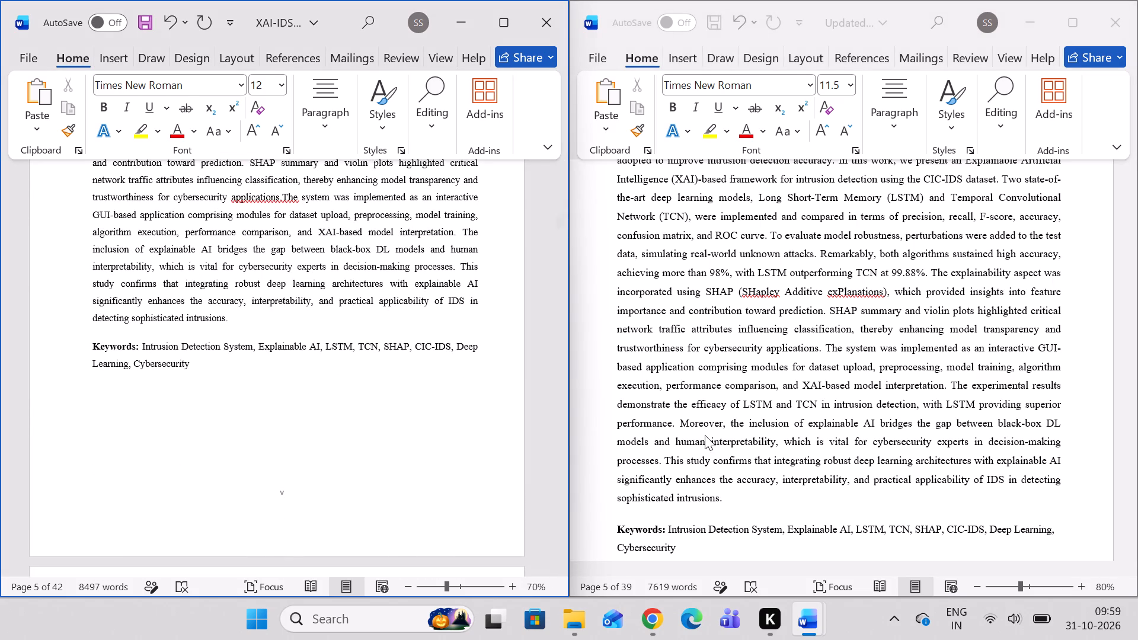
scroll(705, 435, "down", 2)
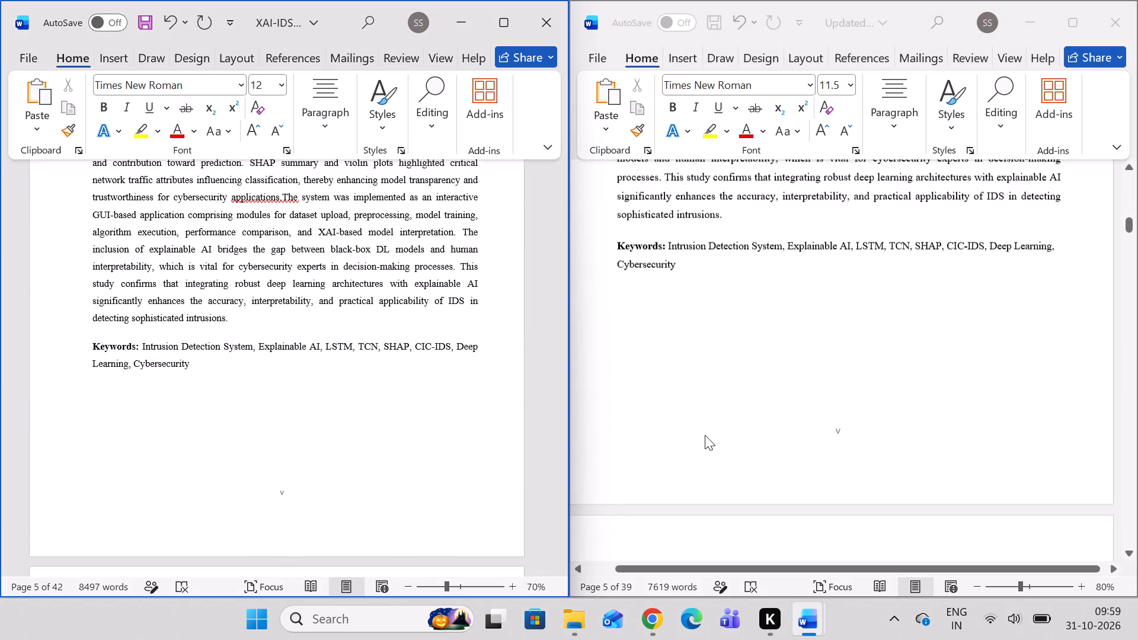
Examine the contents pages and the start of the list of figures in the project document alongside the sample's contents page.
scroll(705, 435, "down", 1)
scroll(423, 459, "down", 1)
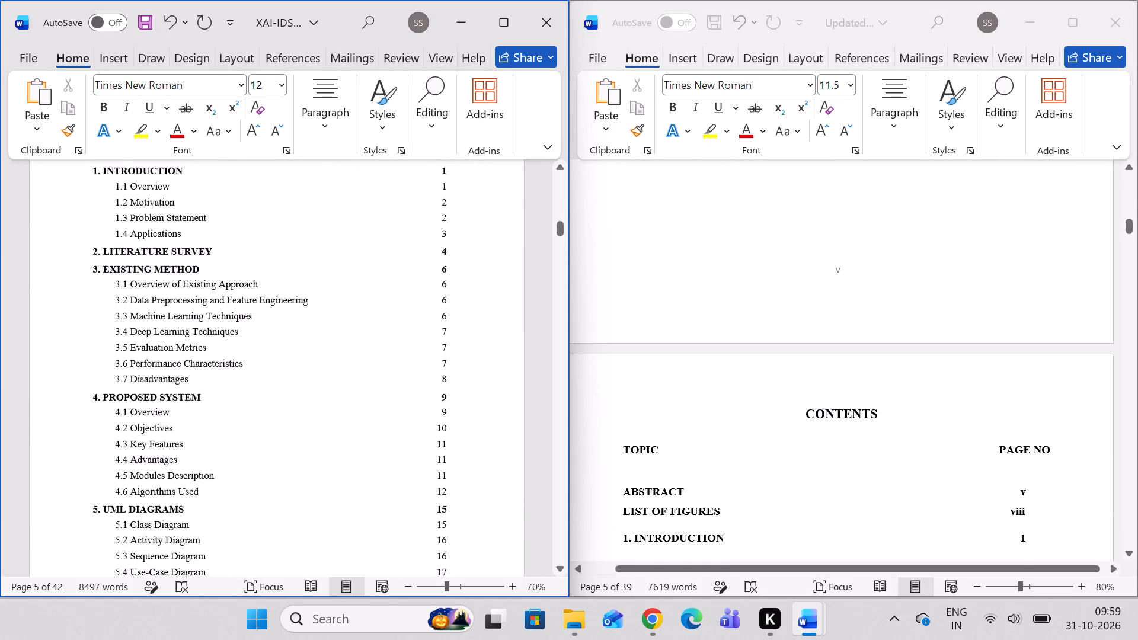
scroll(423, 459, "down", 1)
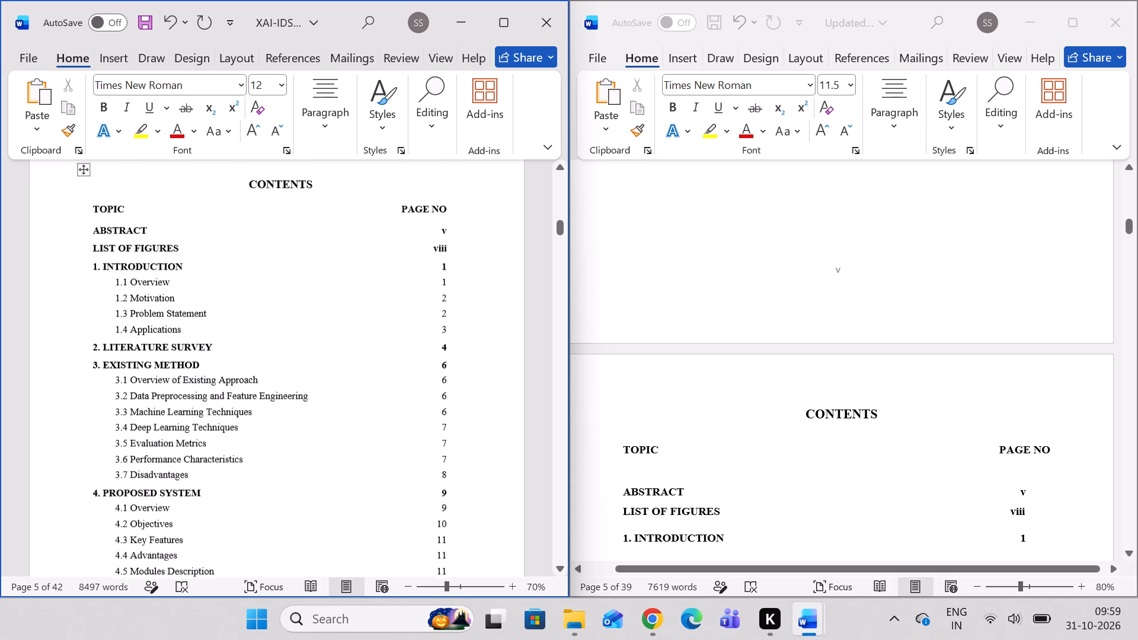
scroll(423, 459, "down", 2)
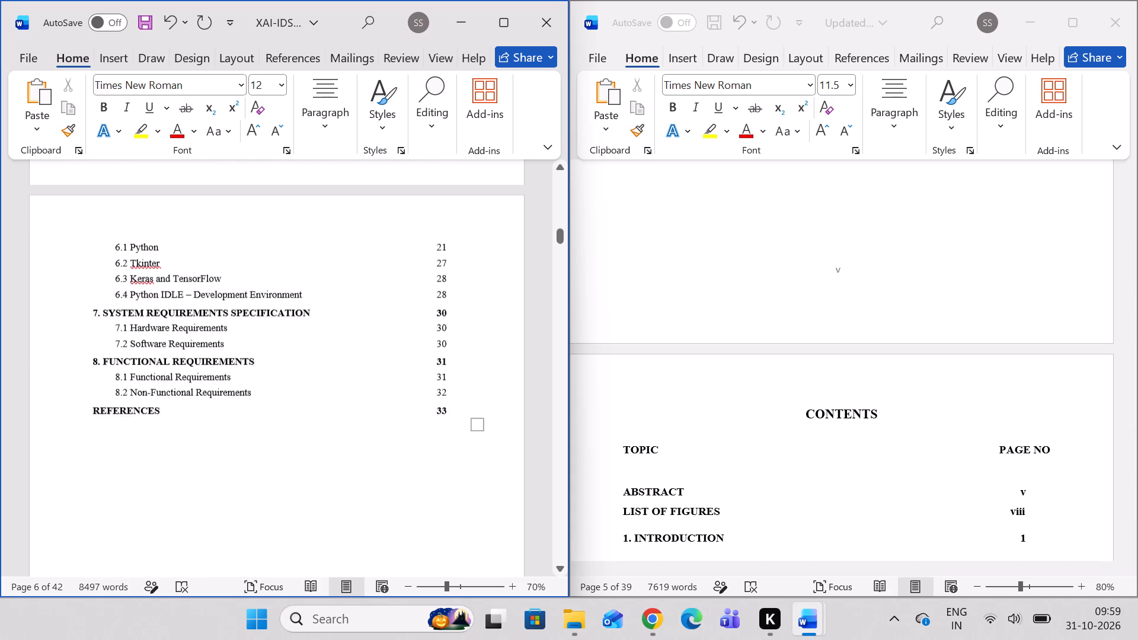
scroll(423, 459, "down", 2)
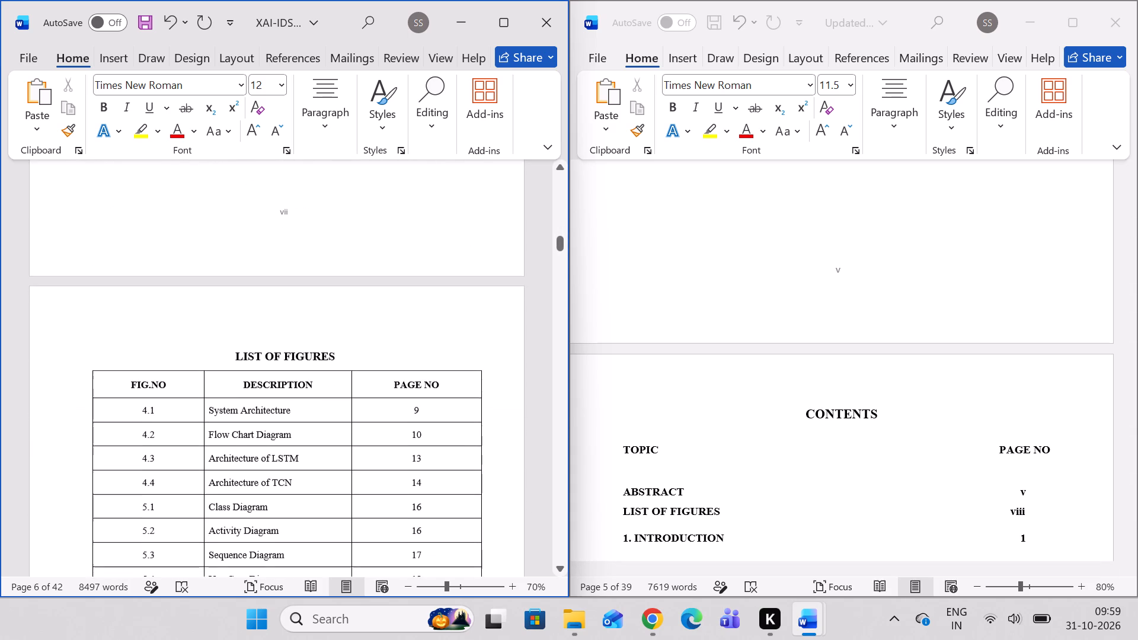
scroll(423, 459, "up", 1)
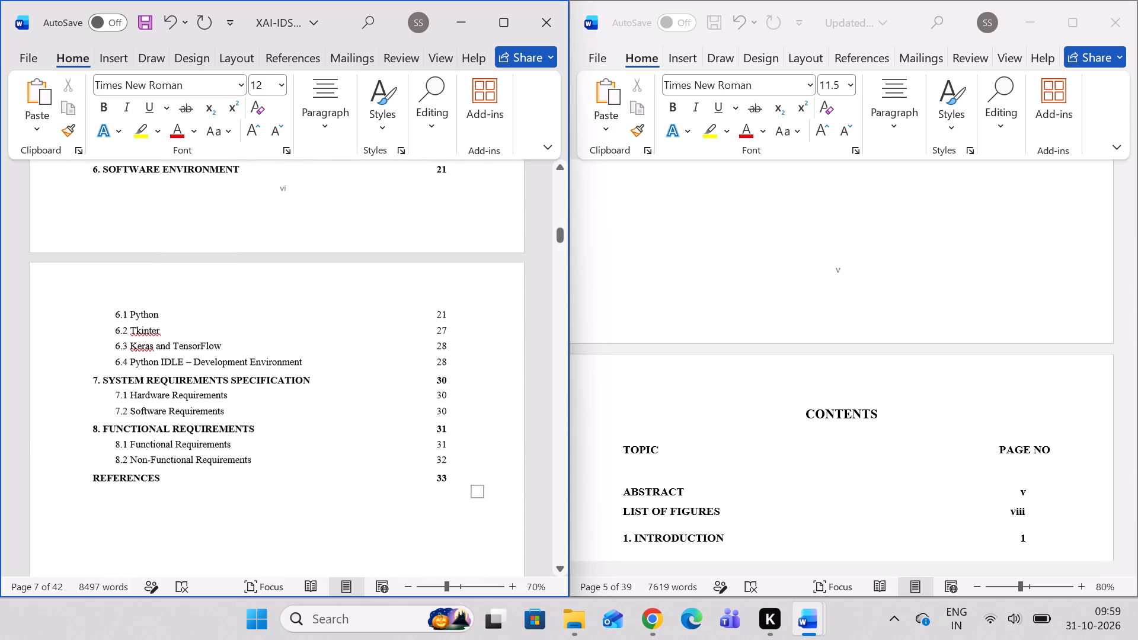
scroll(423, 459, "up", 1)
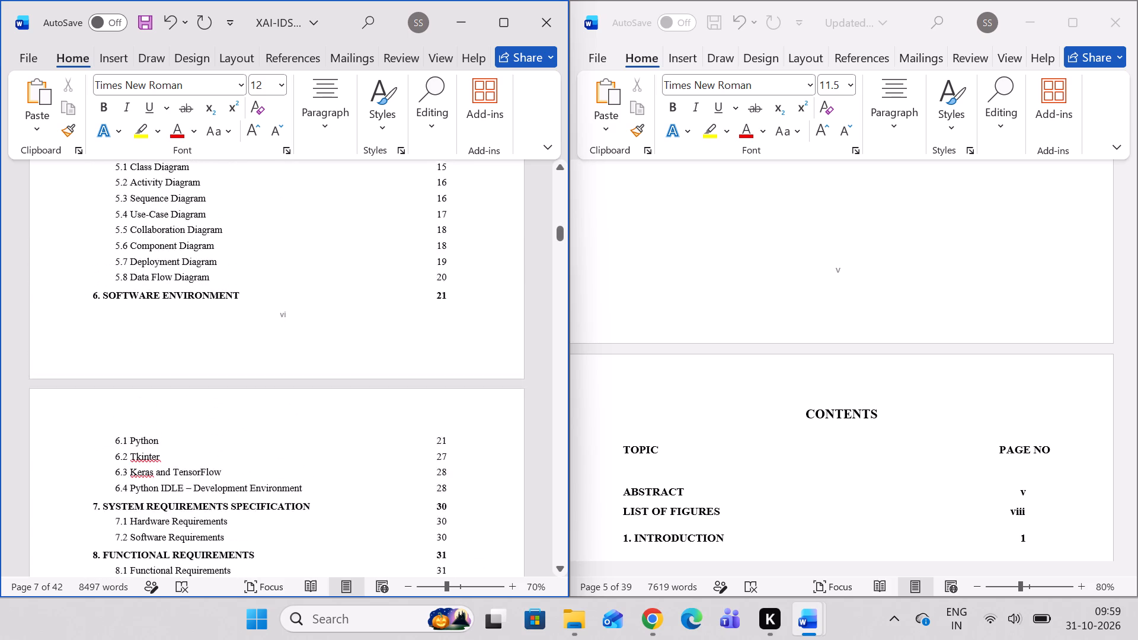
scroll(423, 459, "up", 1)
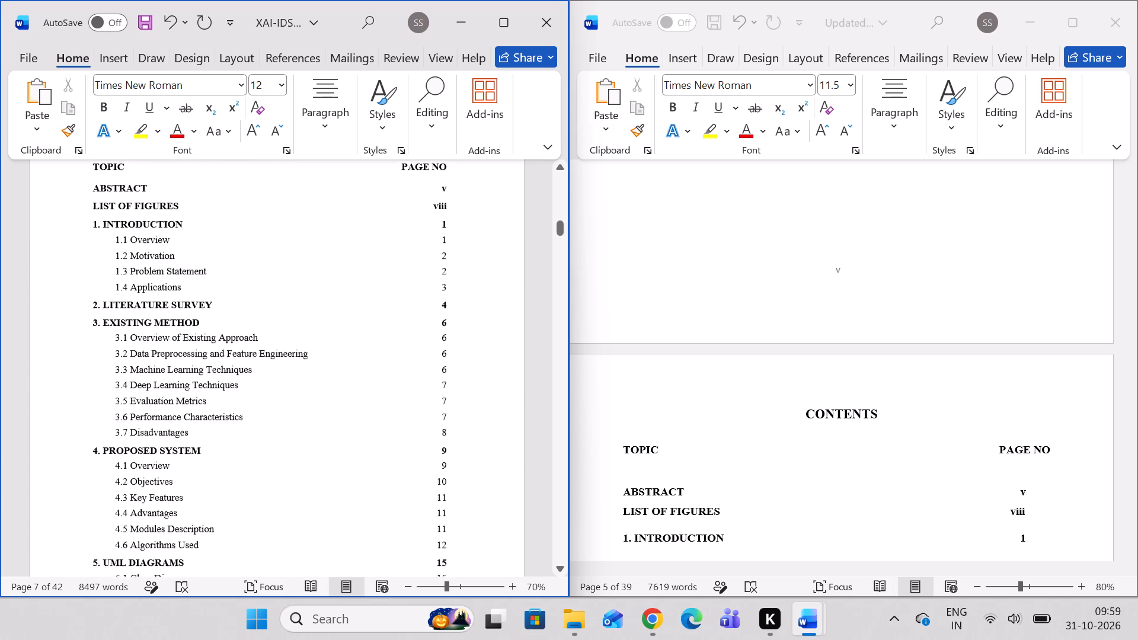
scroll(423, 459, "up", 1)
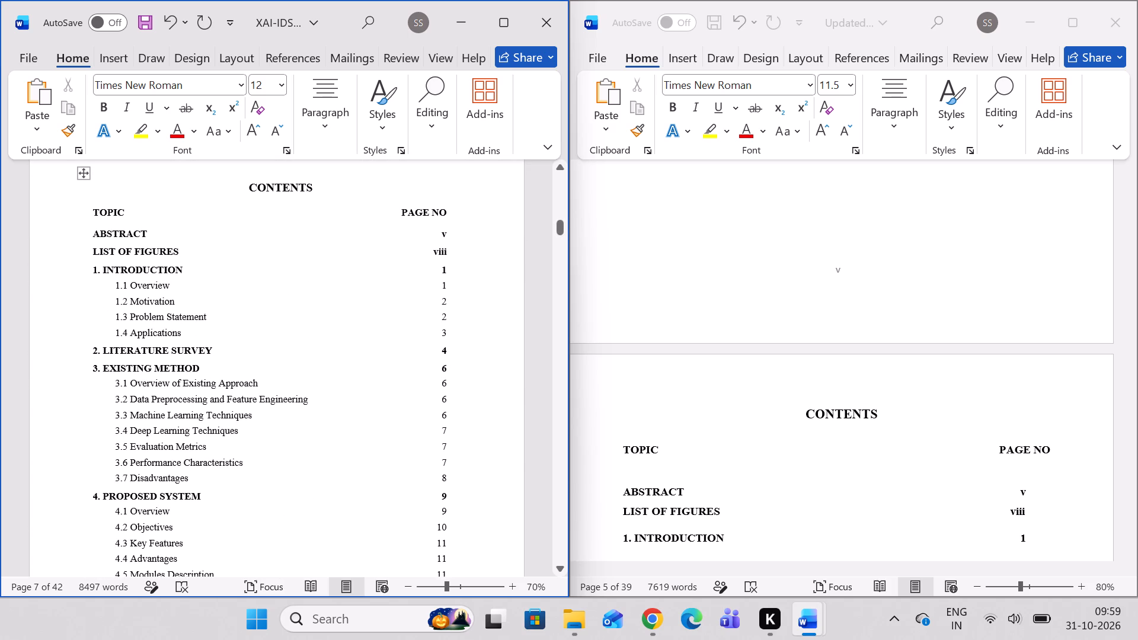
scroll(423, 459, "up", 3)
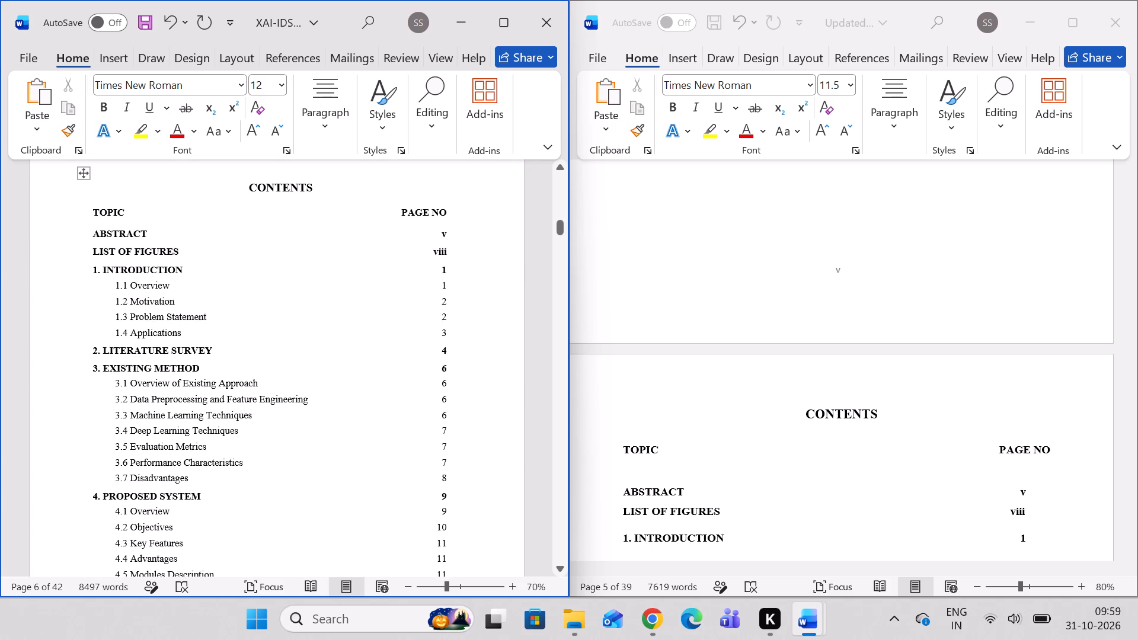
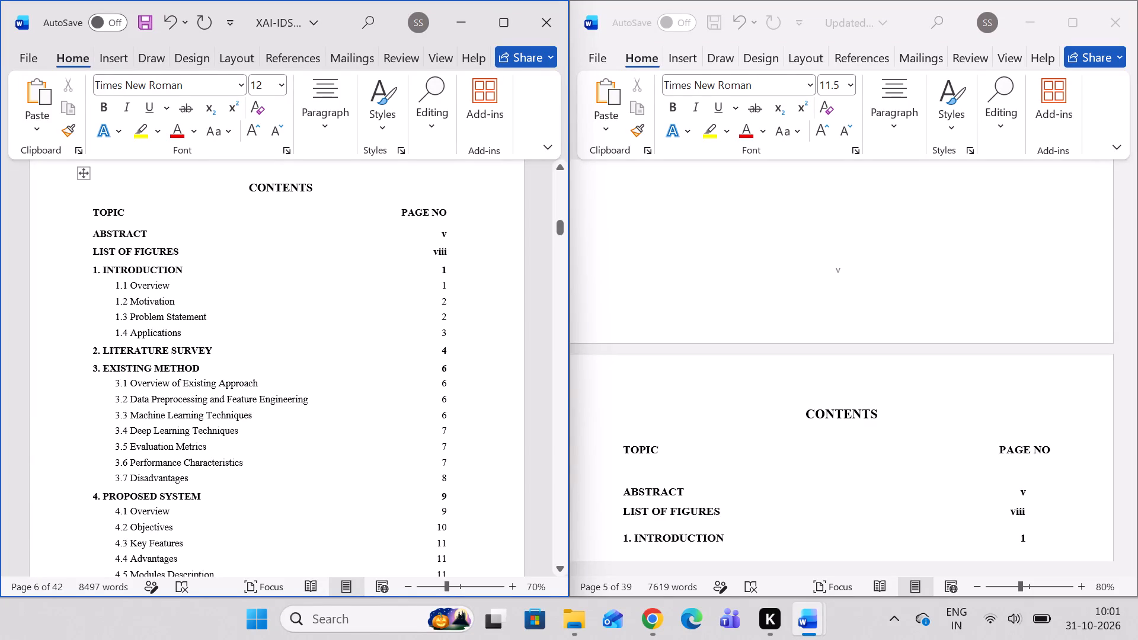
Compare the remaining contents, the list of figures and the start of 1.1 Overview in the project document with the sample document.
scroll(730, 392, "down", 1)
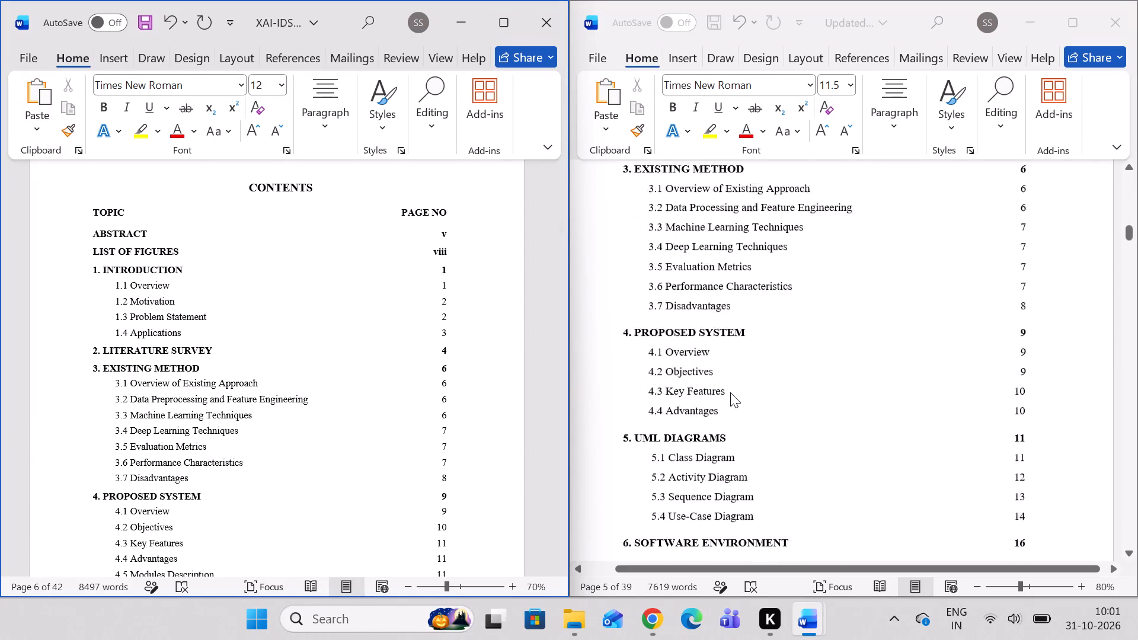
scroll(730, 392, "down", 2)
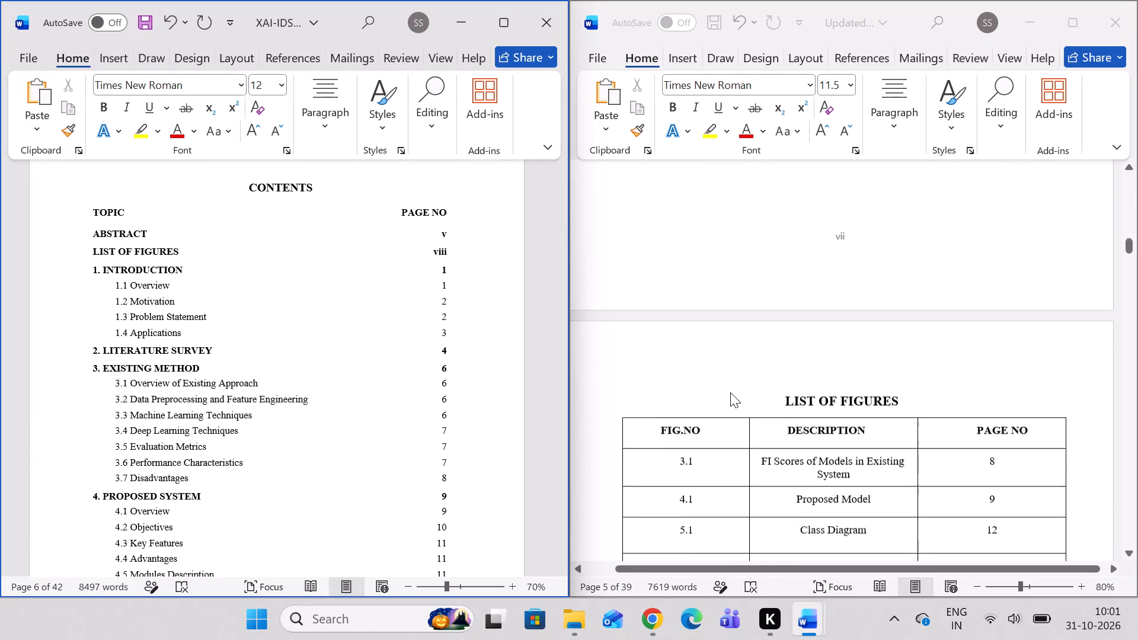
scroll(730, 392, "down", 1)
scroll(730, 392, "up", 1)
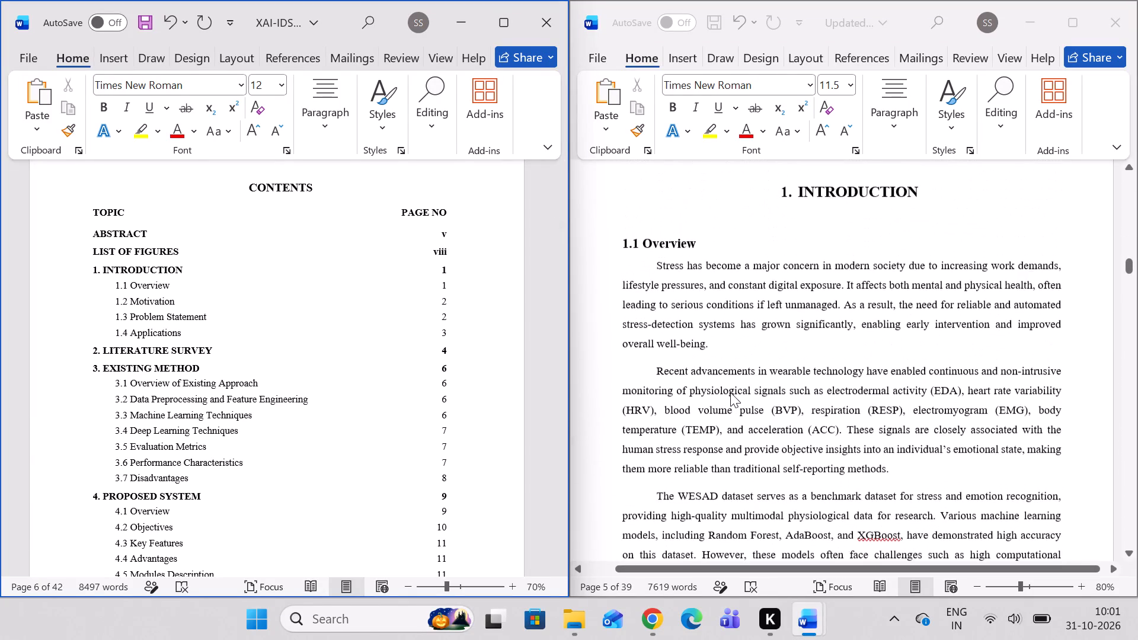
scroll(730, 392, "up", 2)
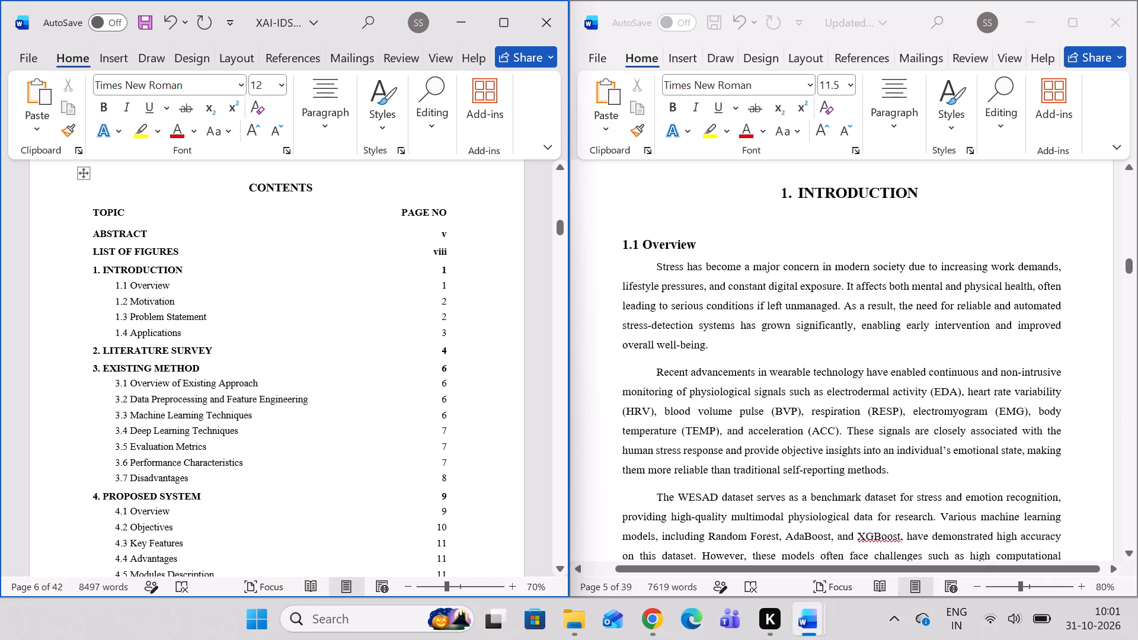
scroll(242, 402, "down", 1)
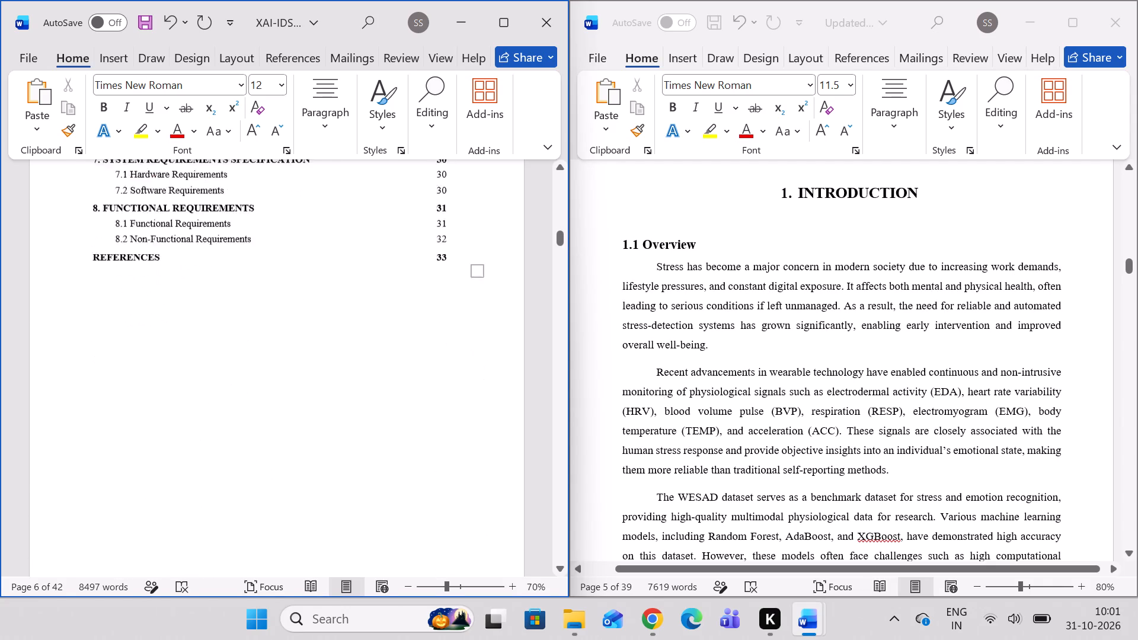
scroll(242, 402, "down", 2)
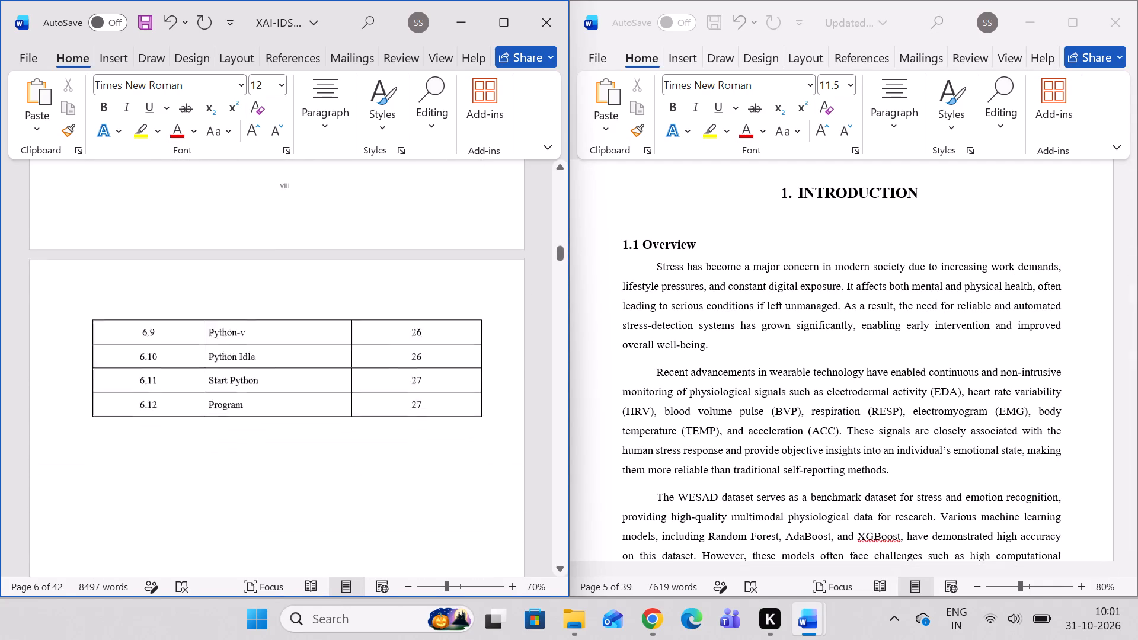
scroll(242, 402, "down", 2)
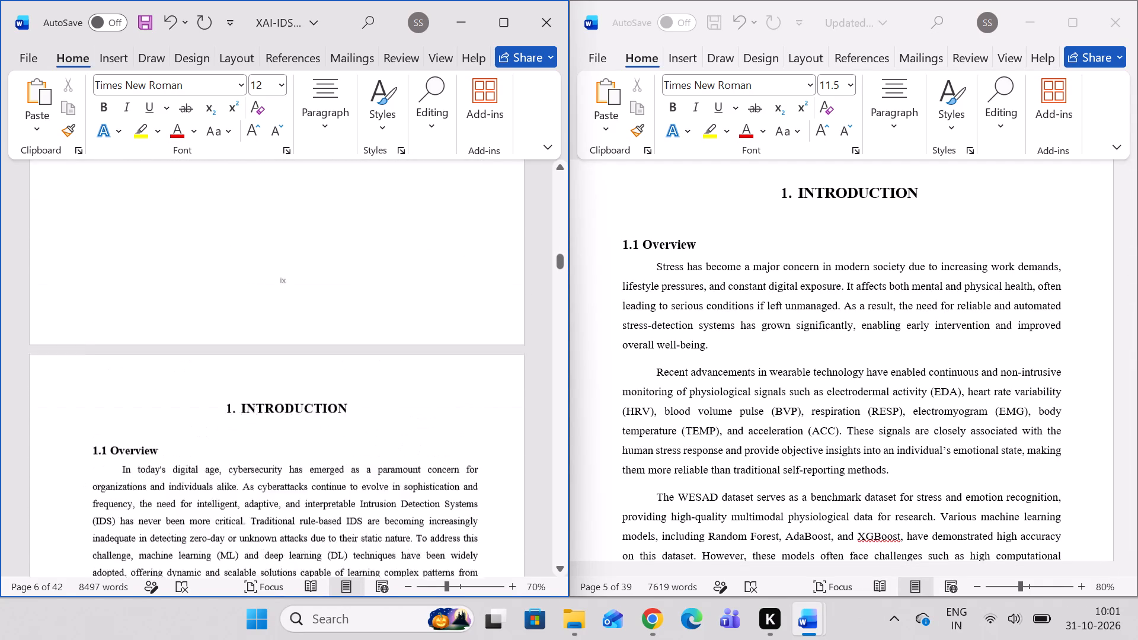
scroll(242, 402, "down", 2)
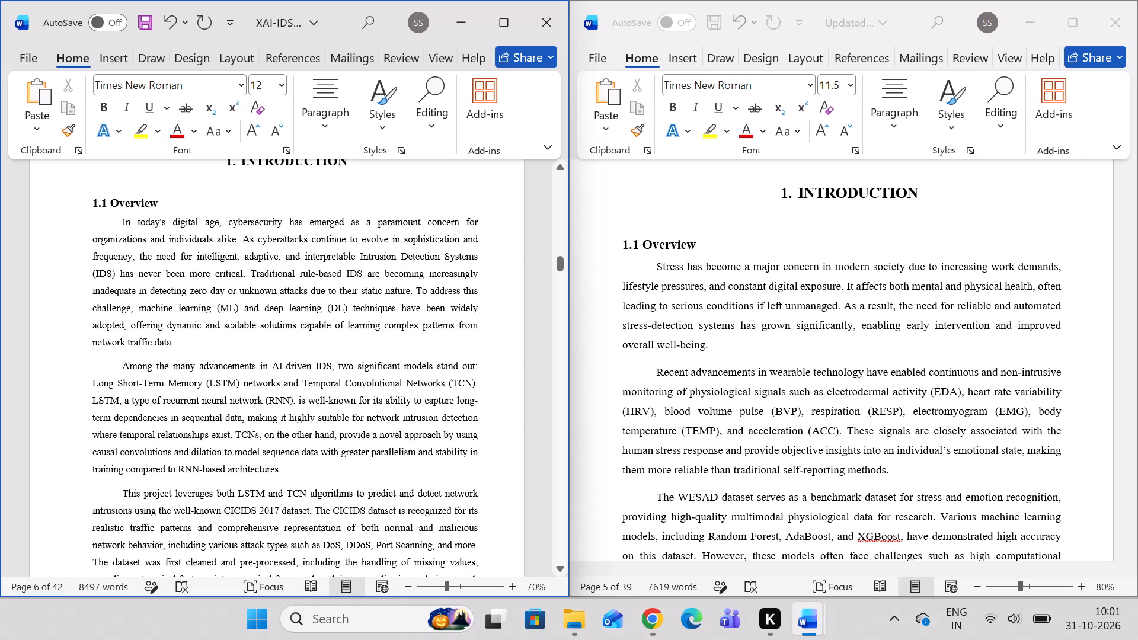
scroll(242, 402, "down", 2)
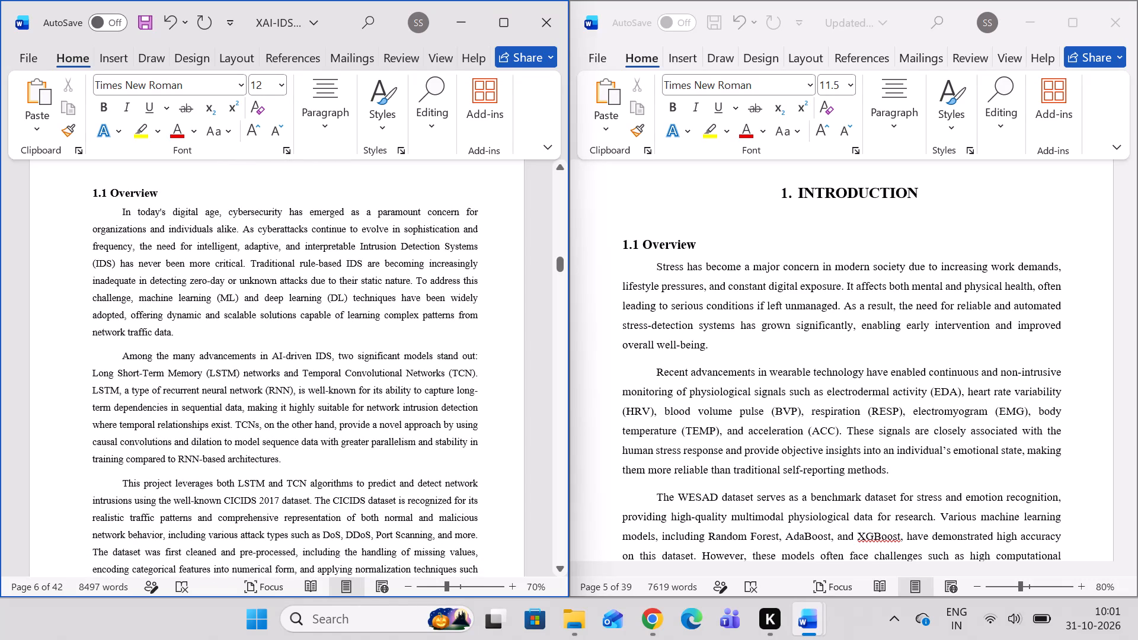
Insert an empty paragraph in 1.1 Overview after "intrusions even under adversarial conditions.", moving the "While model performance is crucial" paragraph wholly onto the next page.
scroll(257, 375, "down", 1)
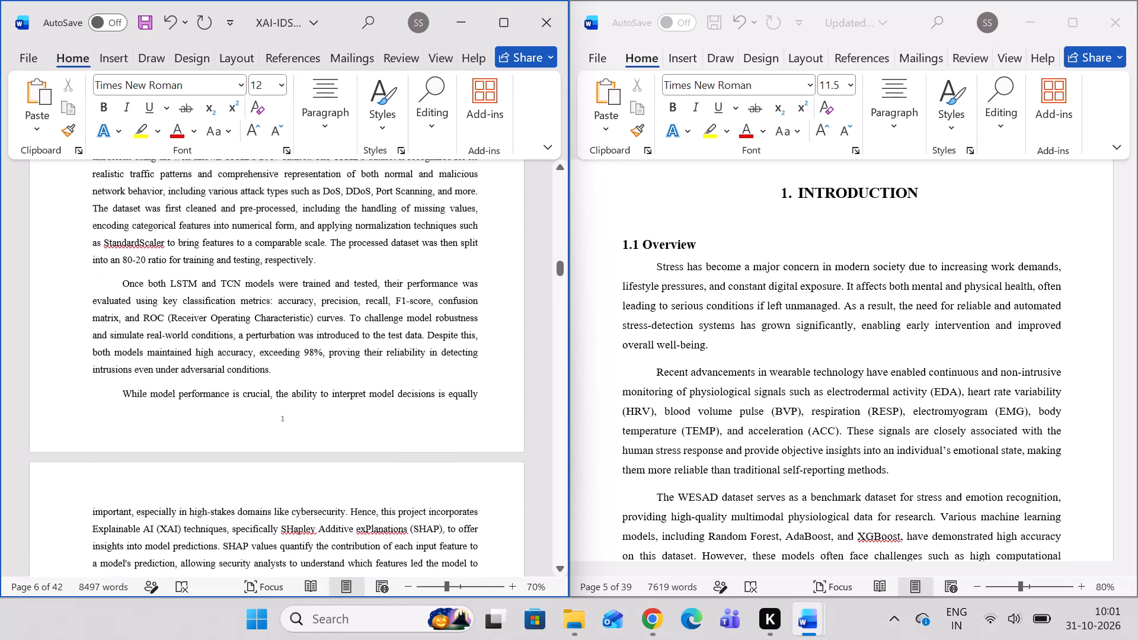
scroll(257, 375, "down", 1)
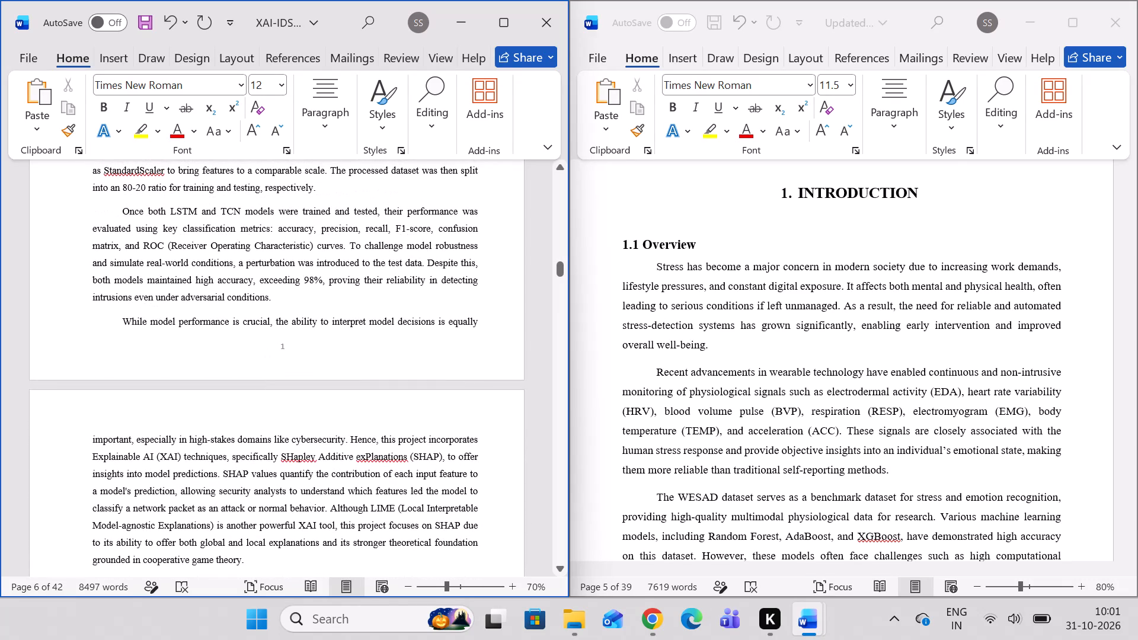
left_click(280, 299)
key("Return")
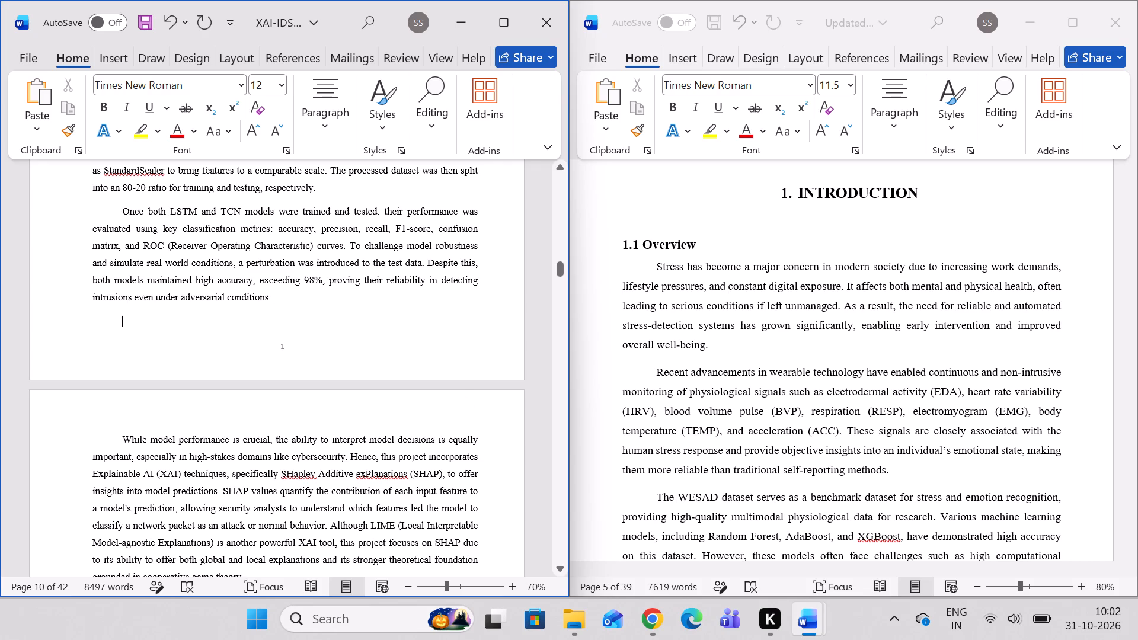
Review the project document from the end of 1.1 Overview through Motivation, Problem Statement and Applications to the start of the Literature Survey.
scroll(257, 409, "down", 1)
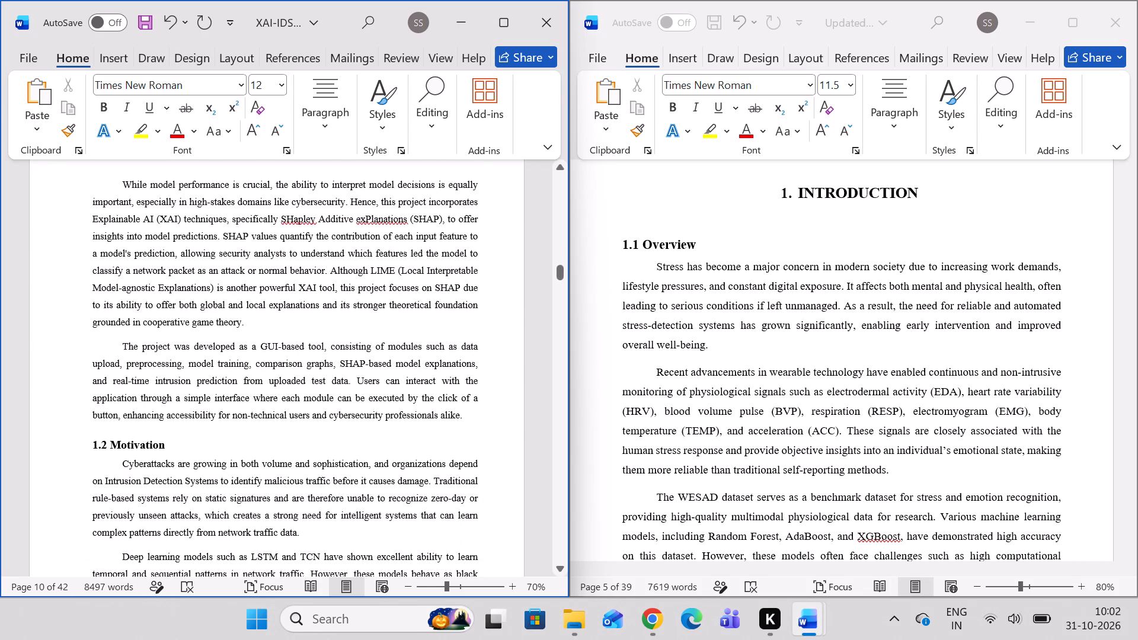
scroll(257, 409, "down", 1)
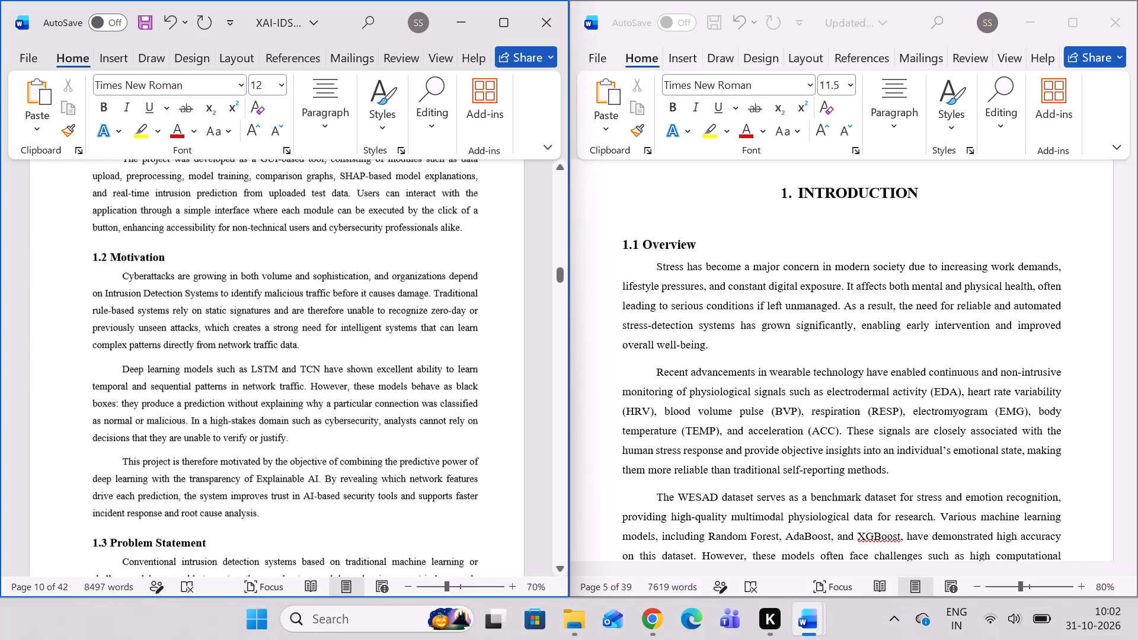
scroll(257, 409, "down", 1)
left_click(261, 393)
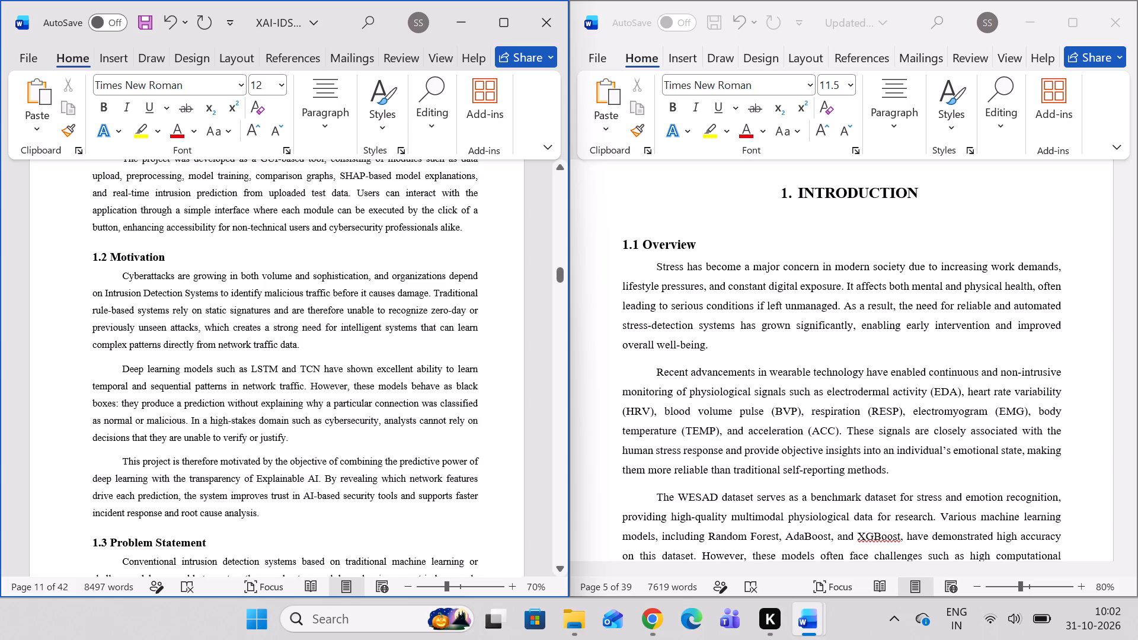
left_click(141, 255)
scroll(219, 363, "down", 1)
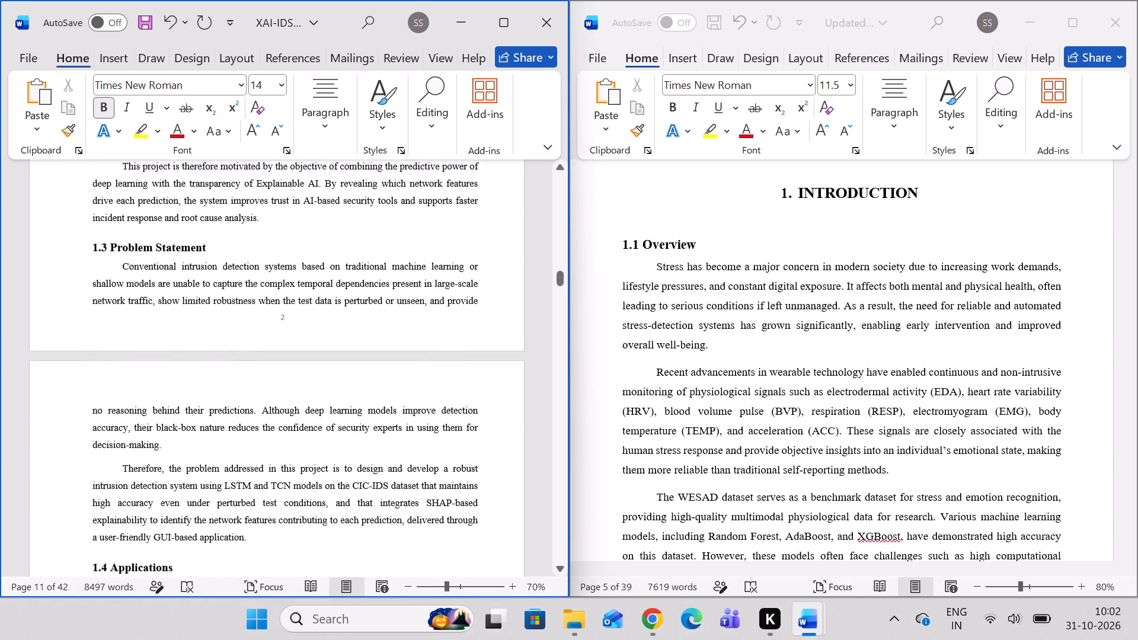
scroll(219, 363, "down", 1)
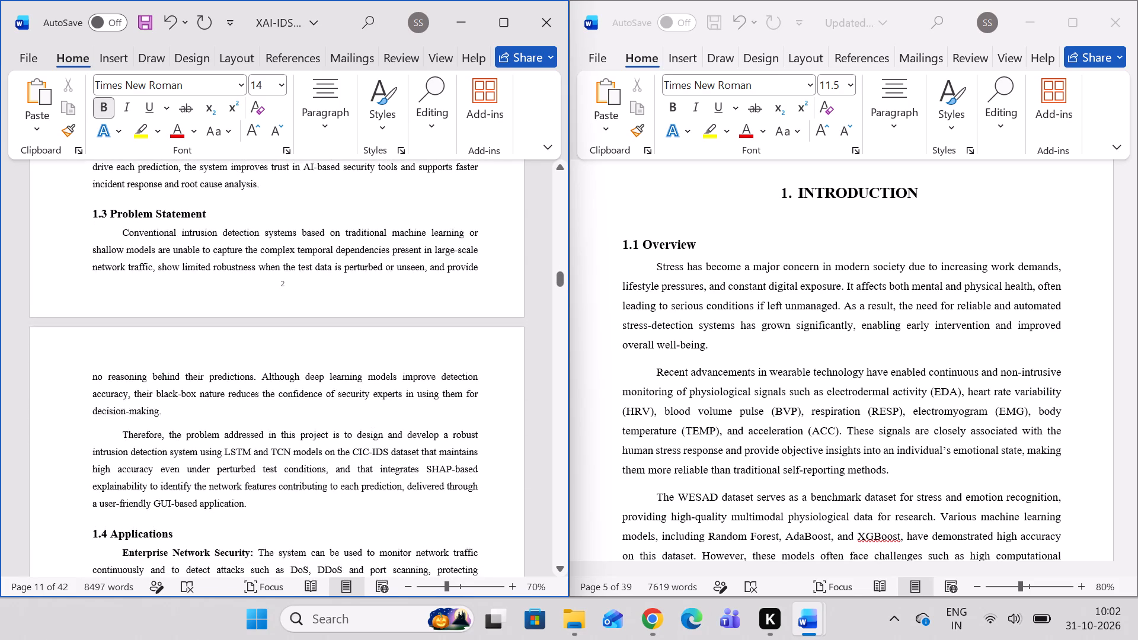
scroll(219, 363, "down", 1)
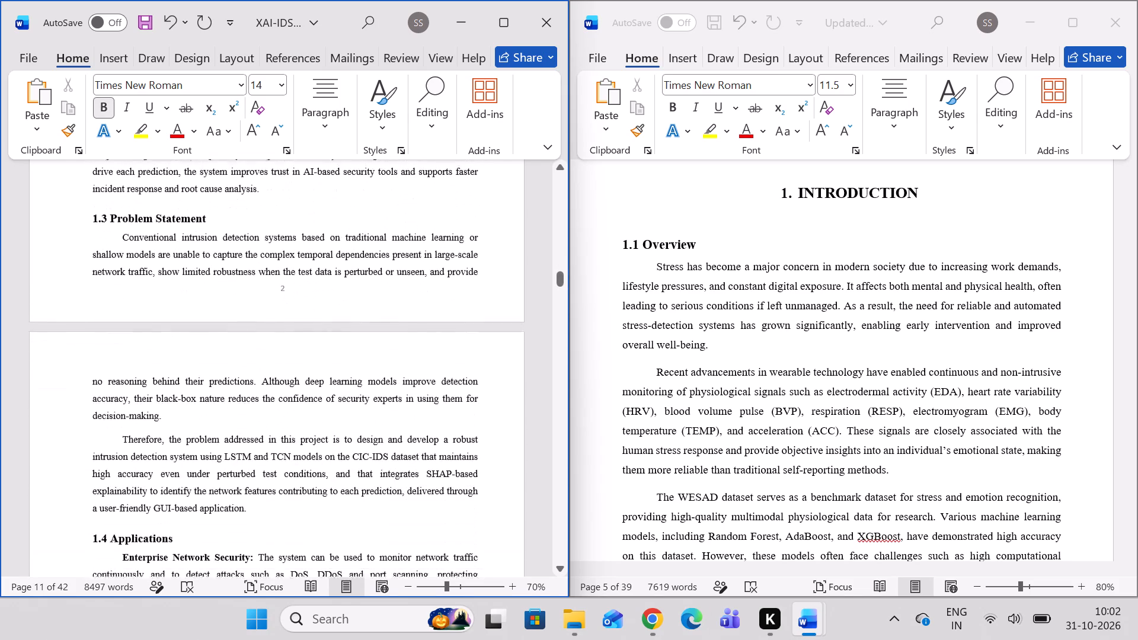
scroll(219, 363, "down", 1)
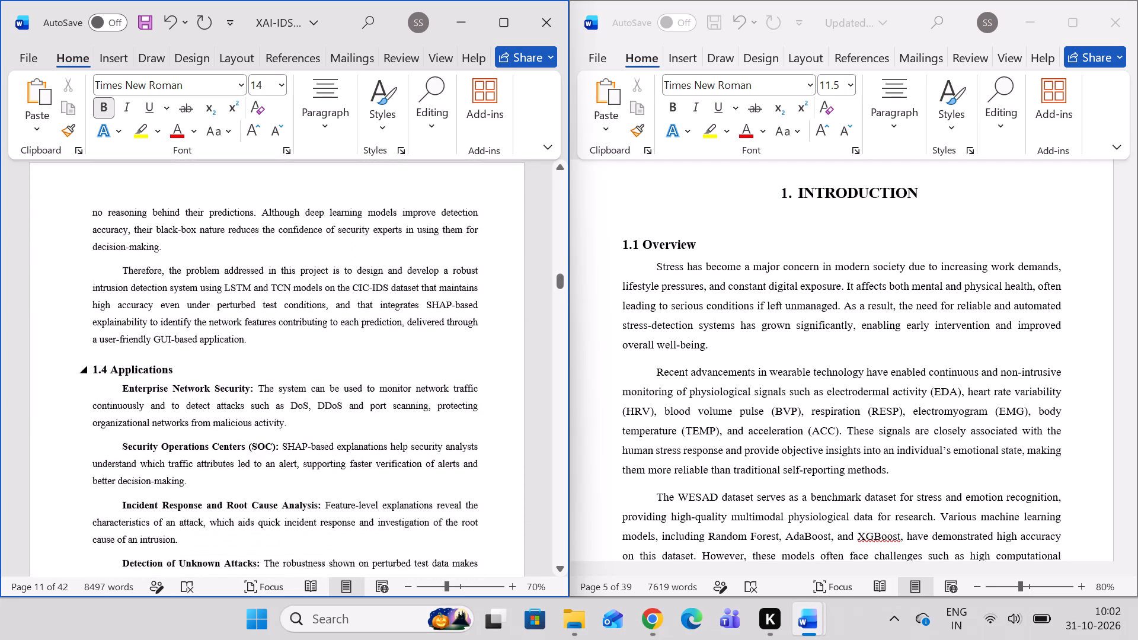
scroll(219, 363, "down", 2)
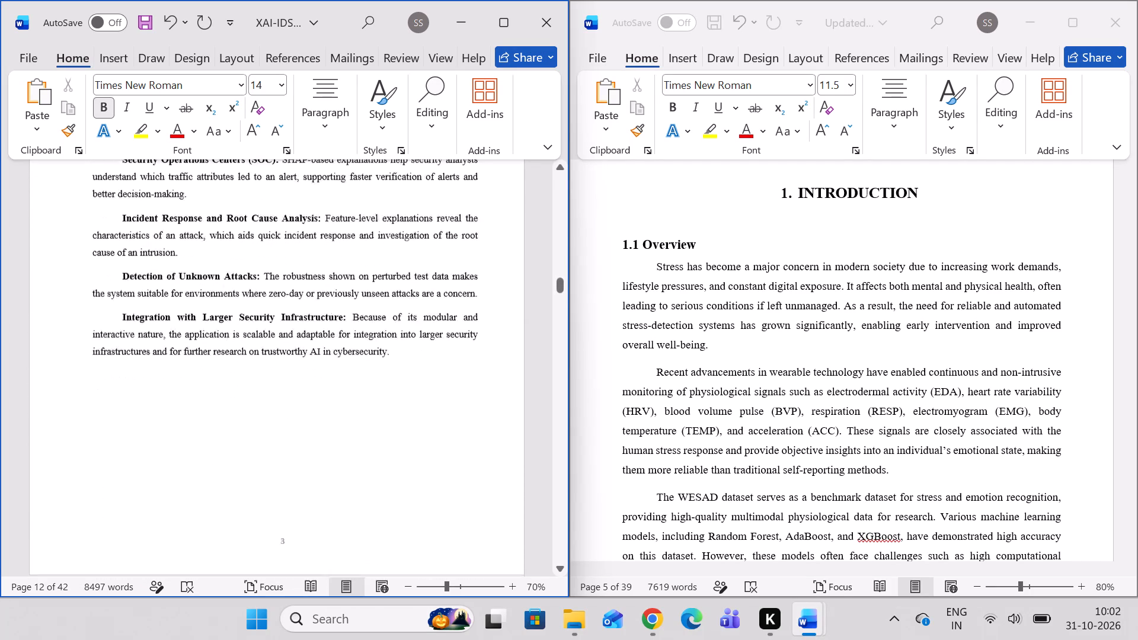
scroll(219, 363, "down", 1)
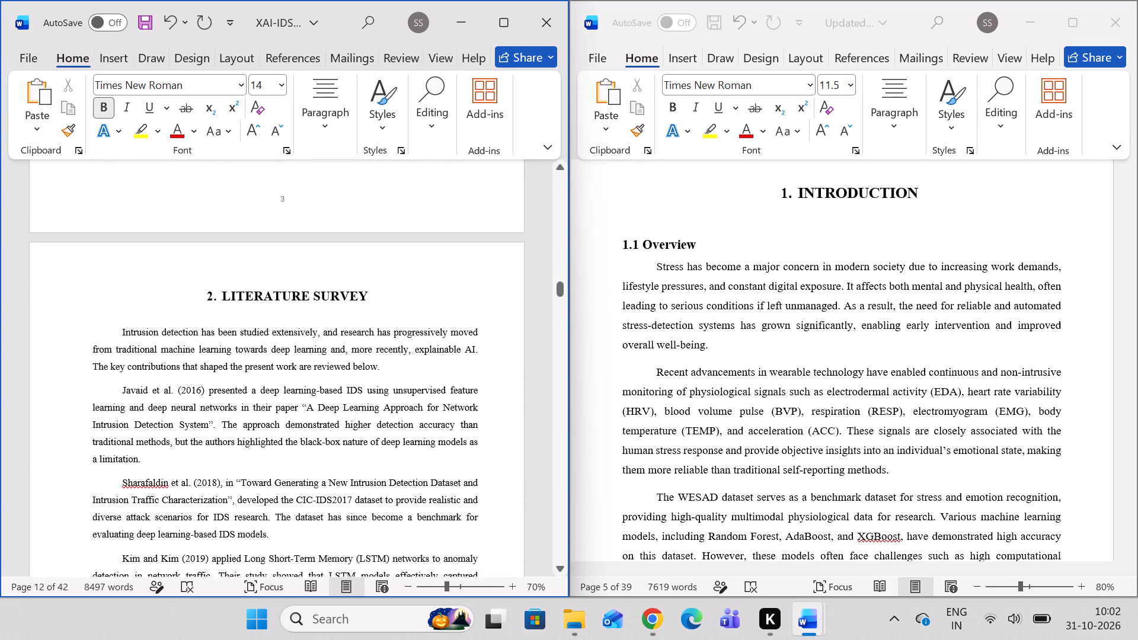
scroll(219, 363, "down", 2)
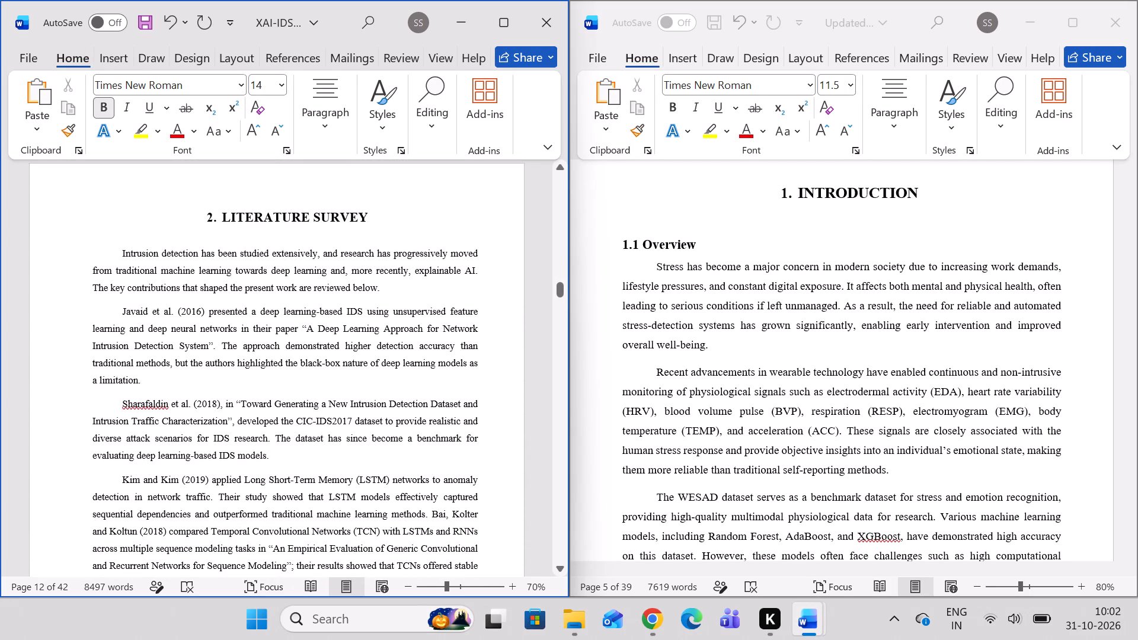
Examine the sample document's introduction sections and the formatting of its Literature Survey for comparison with the project document.
scroll(219, 363, "down", 2)
scroll(640, 337, "down", 1)
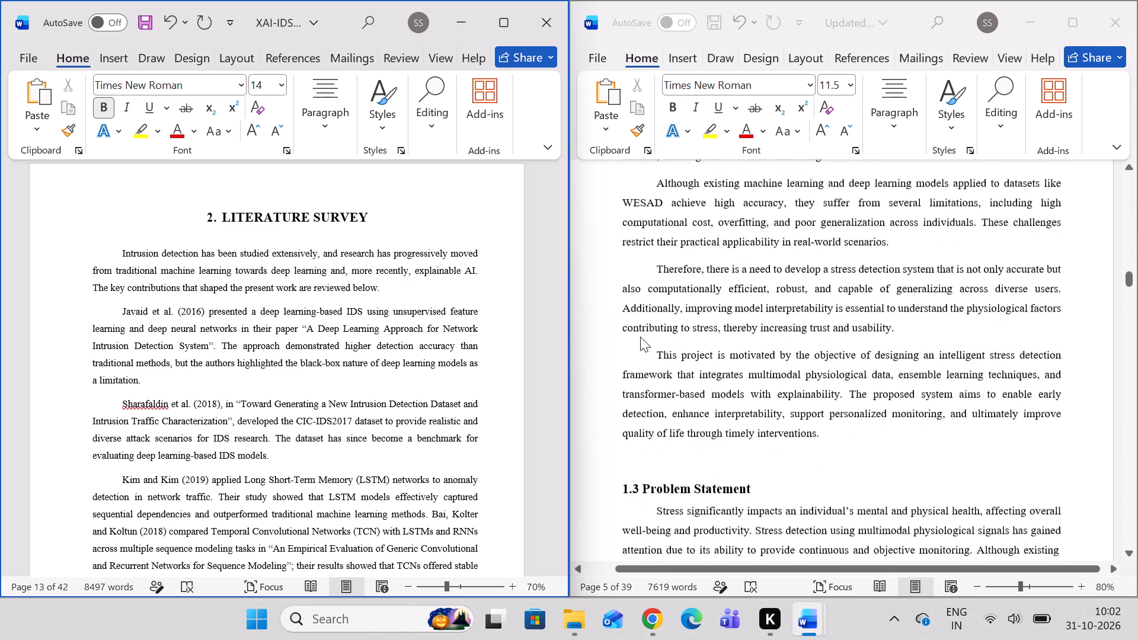
scroll(640, 337, "down", 3)
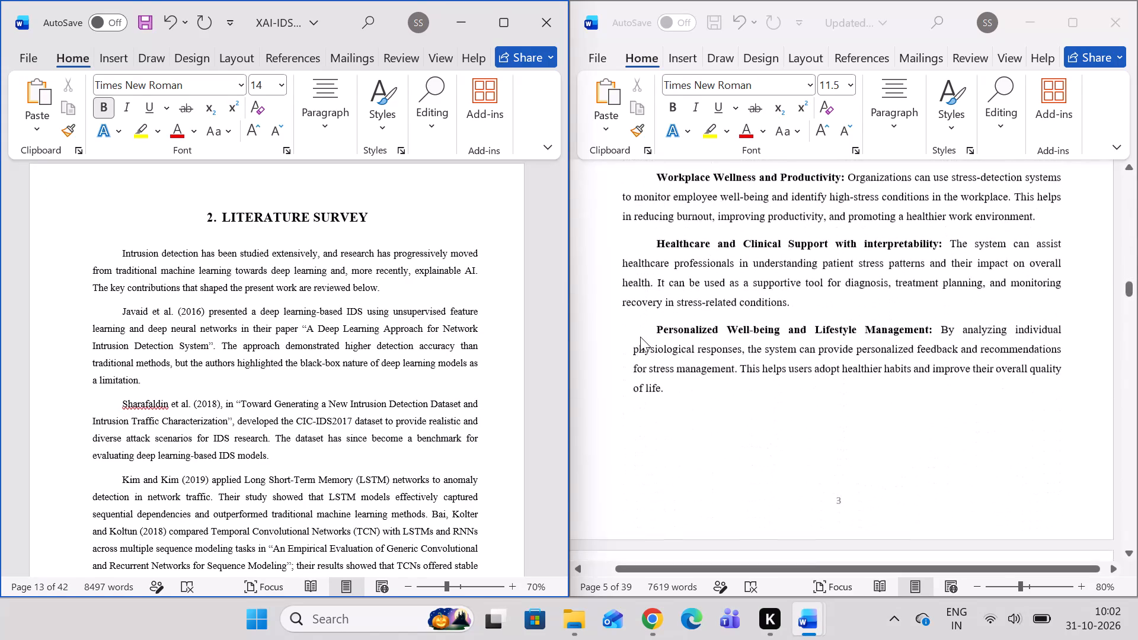
scroll(640, 337, "down", 1)
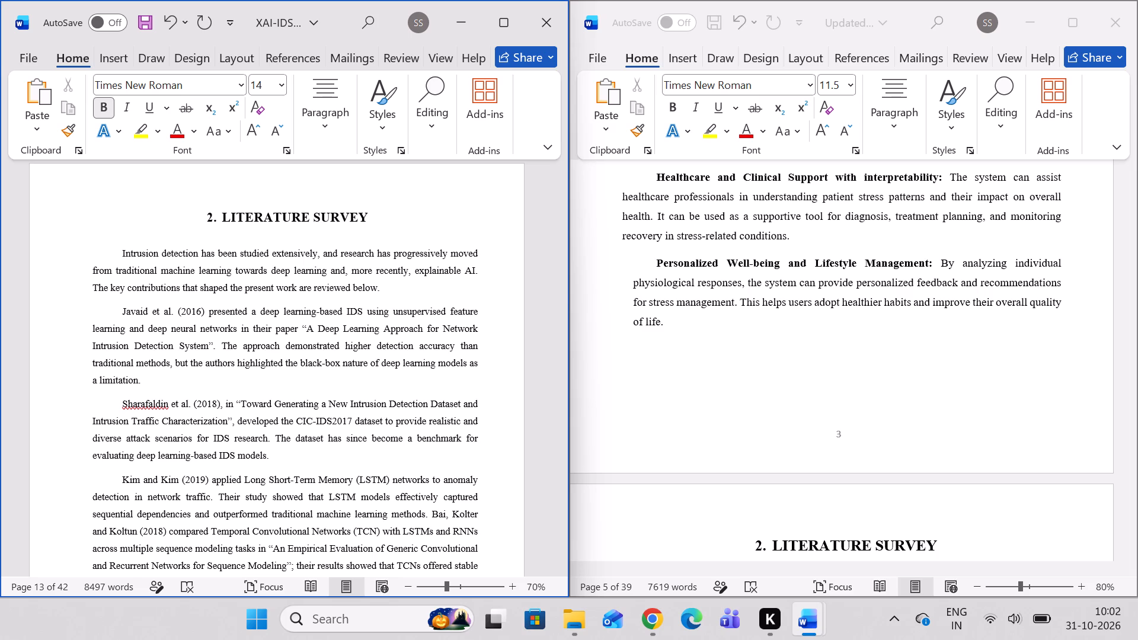
scroll(695, 369, "right", 1)
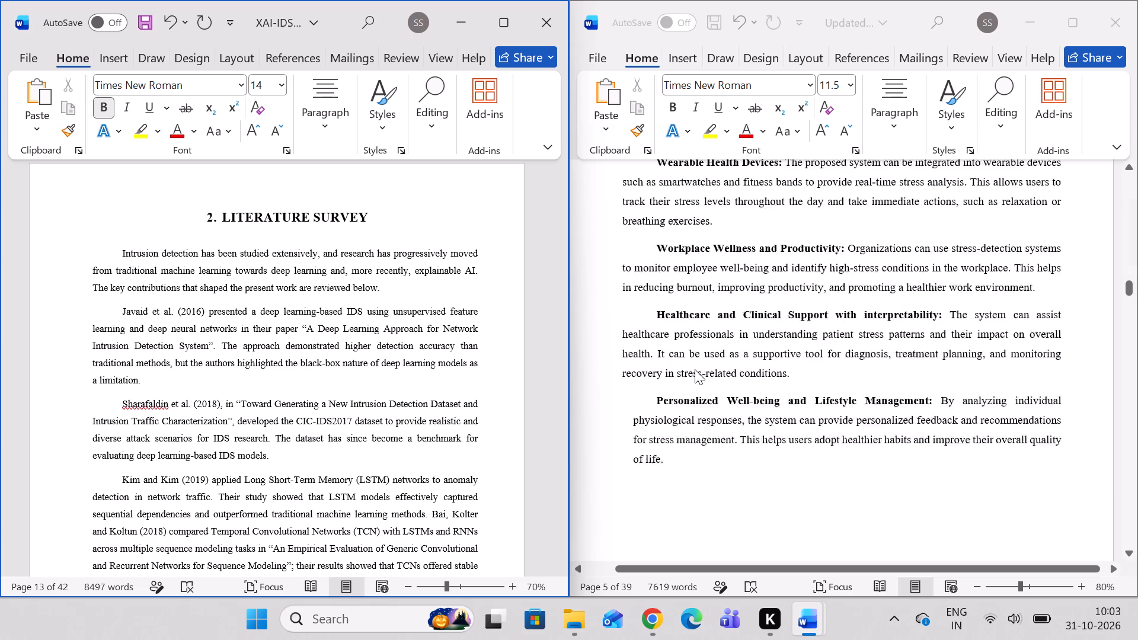
scroll(695, 369, "right", 1)
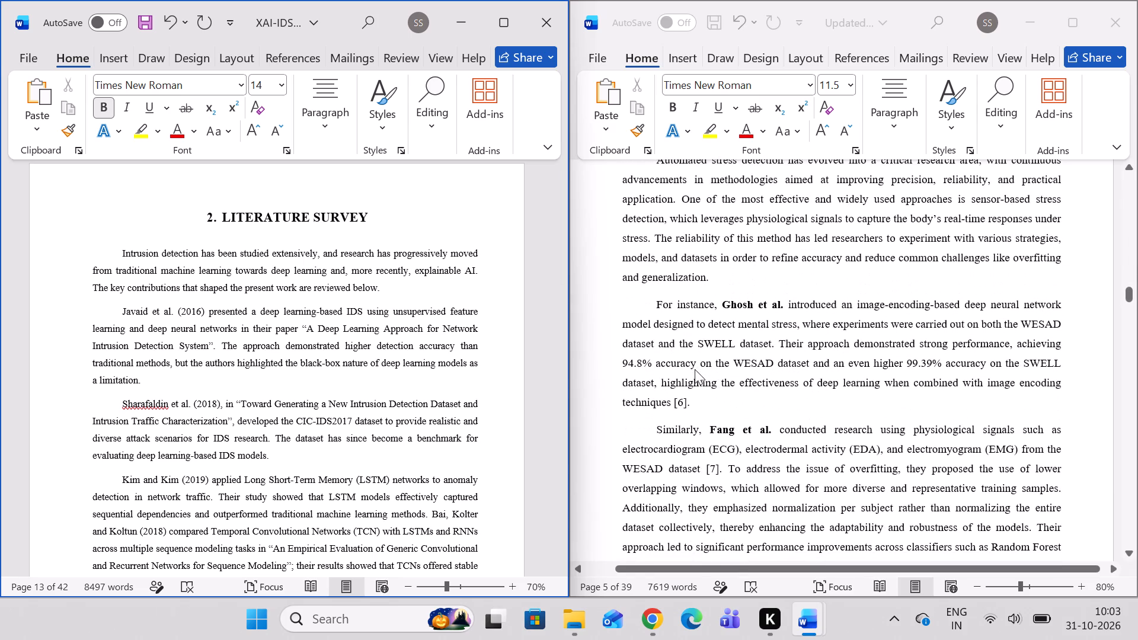
scroll(695, 369, "right", 1)
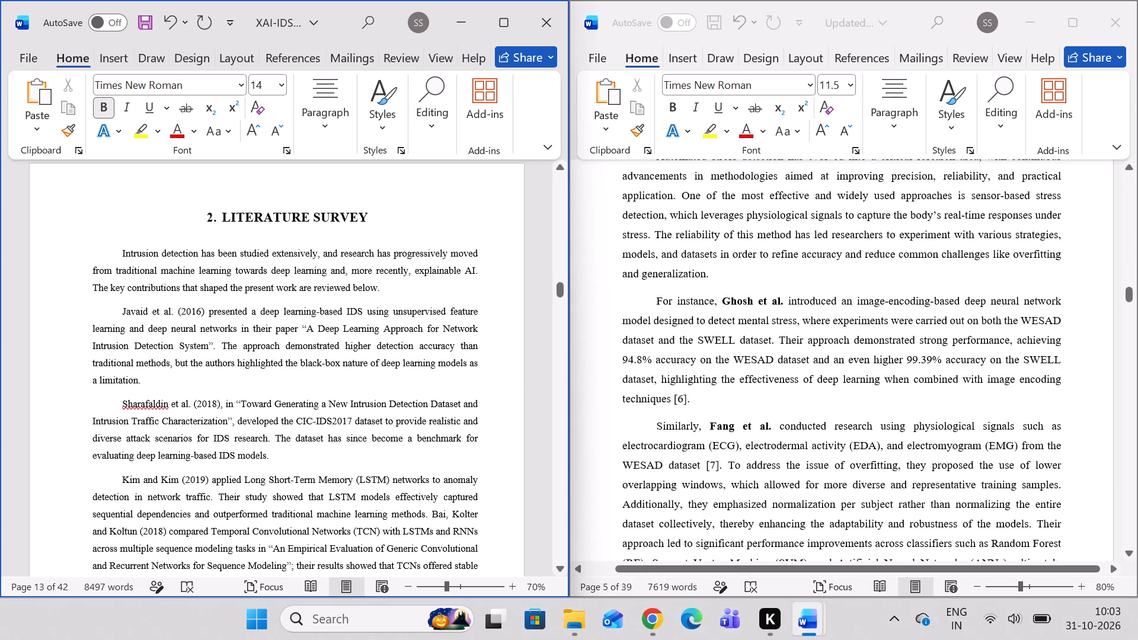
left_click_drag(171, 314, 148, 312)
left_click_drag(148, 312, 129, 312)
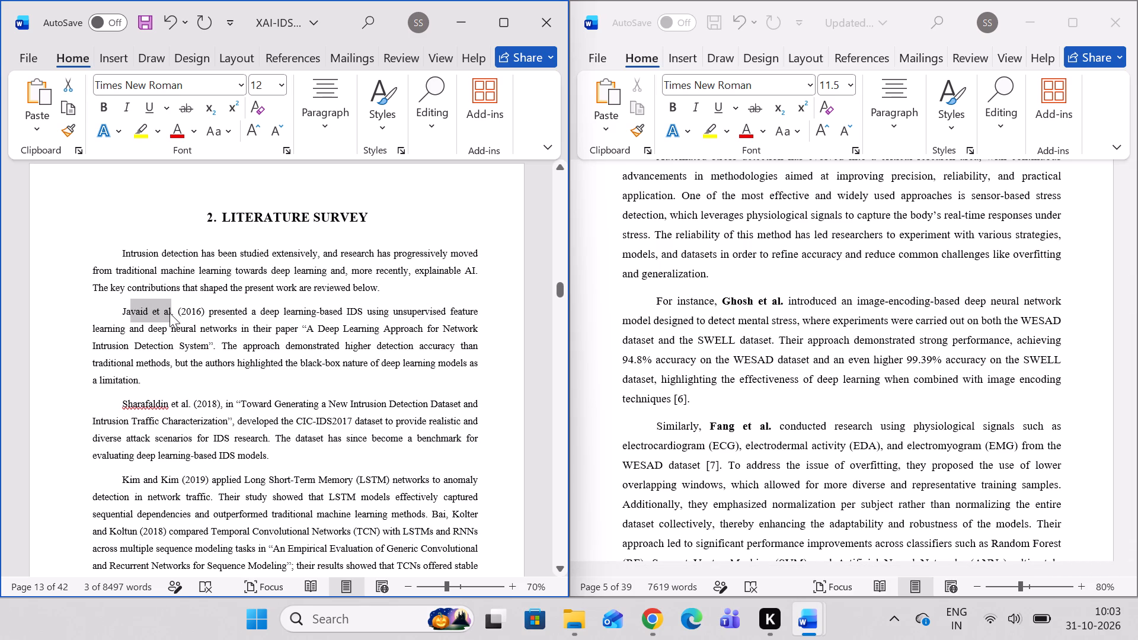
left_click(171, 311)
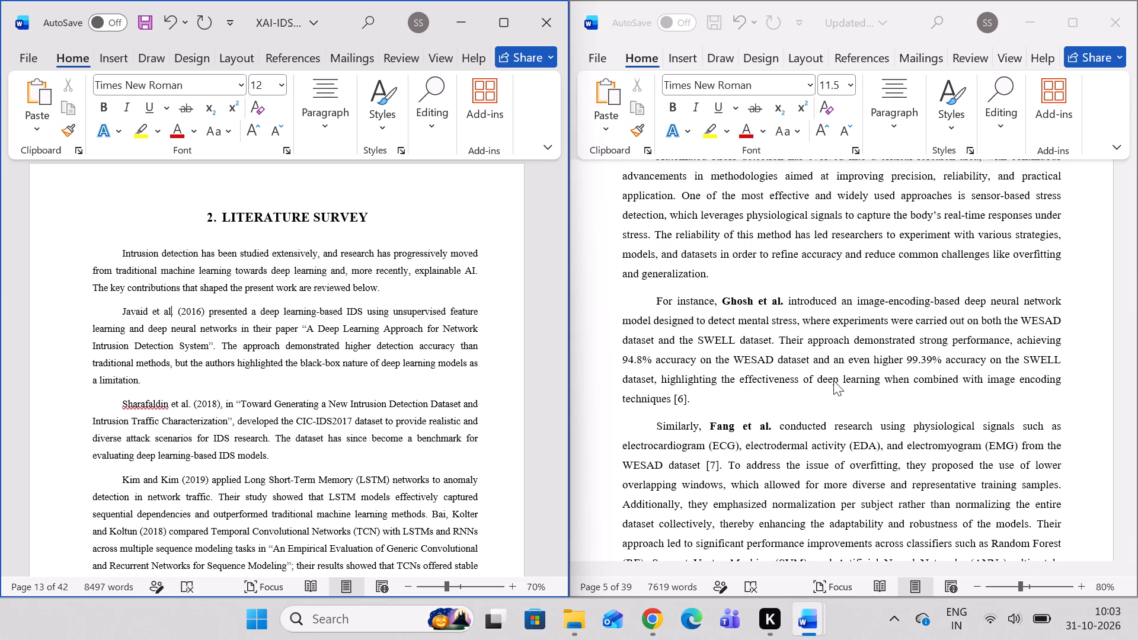
Make the author citation "Javaid et al." bold at the start of the Literature Survey's second paragraph in the project document.
scroll(833, 380, "up", 1)
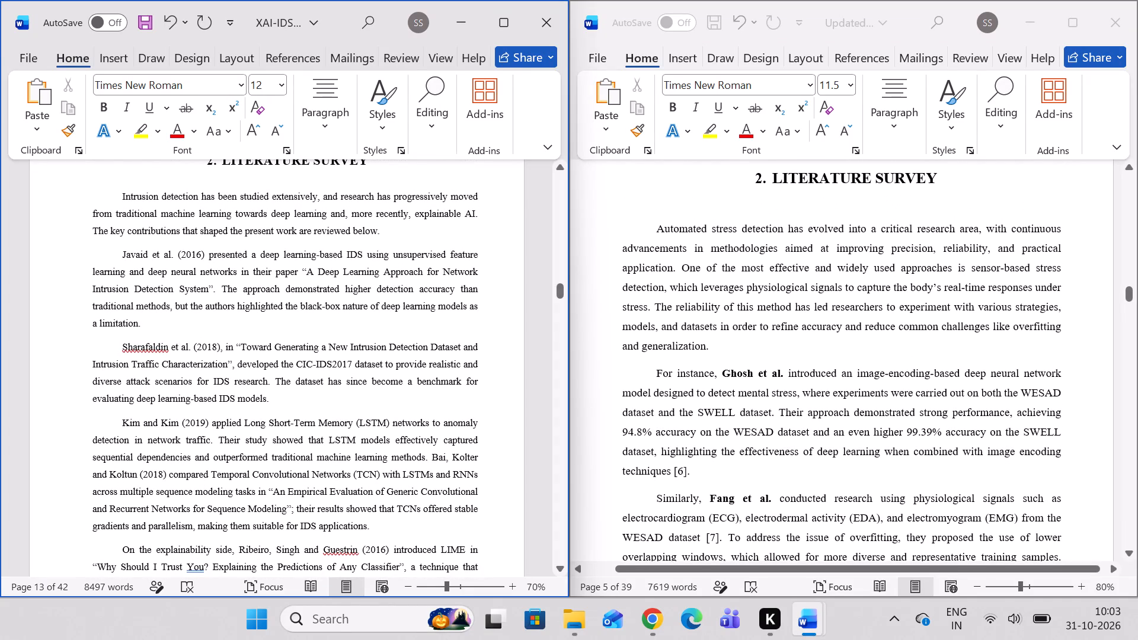
left_click(174, 254)
left_click_drag(174, 254, 141, 254)
left_click_drag(141, 254, 128, 254)
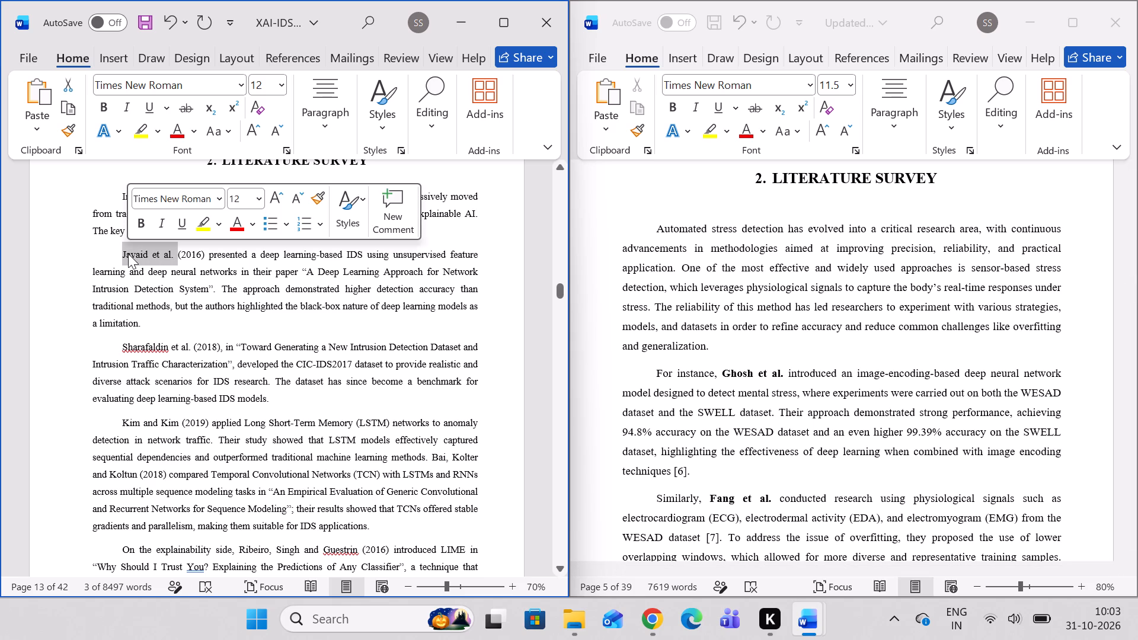
key("ctrl+b")
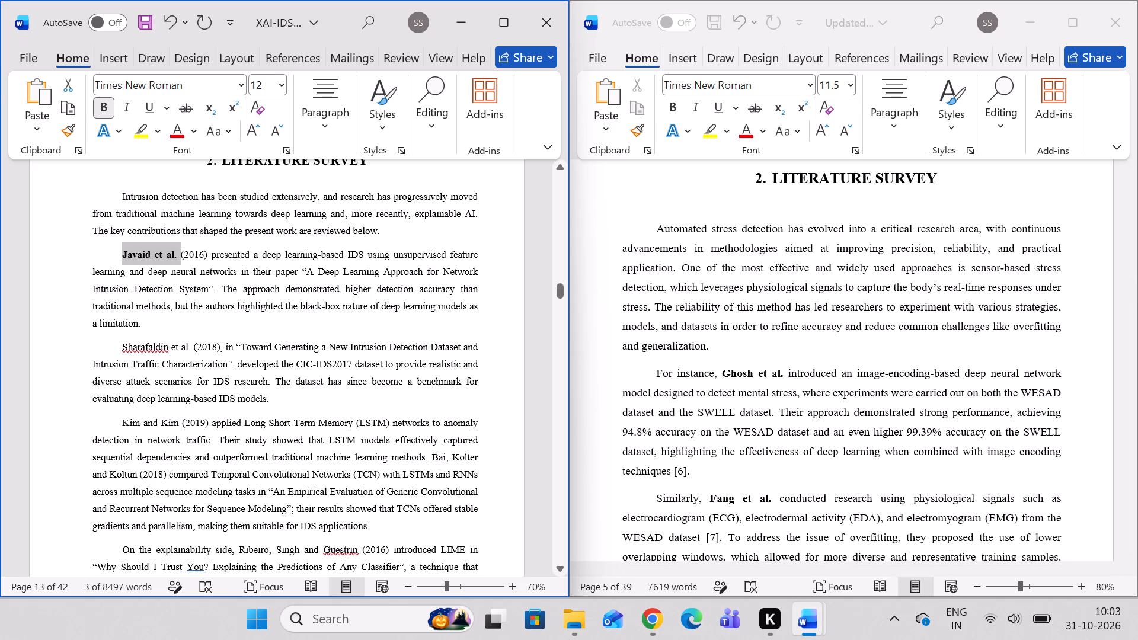
left_click(187, 283)
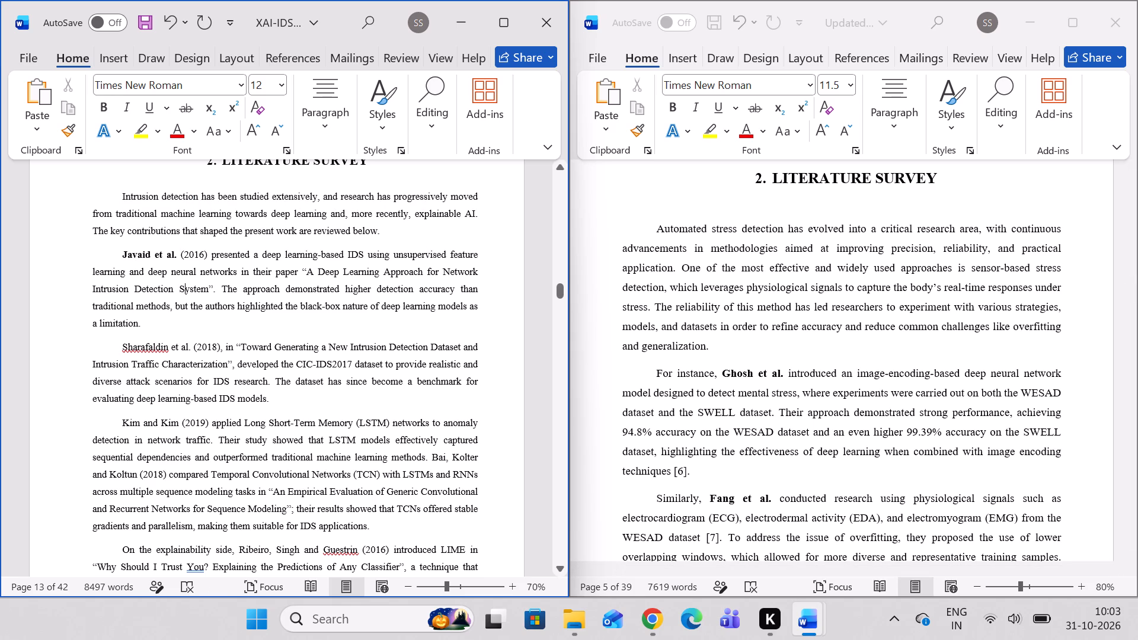
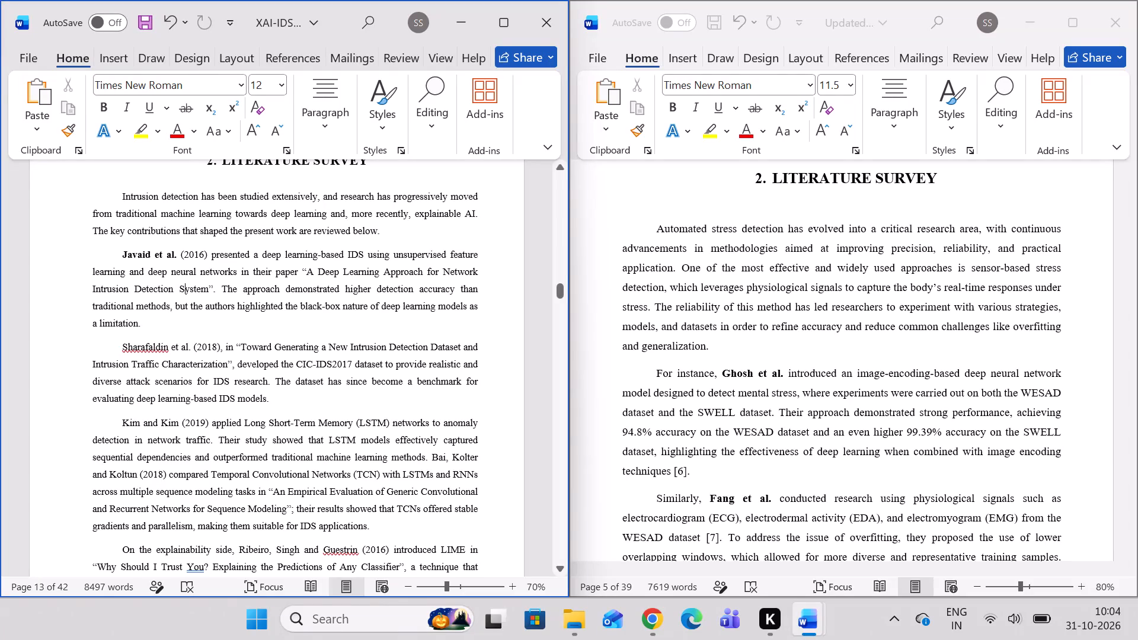
Make the author citation "Sharafaldin et al." bold at the start of the Literature Survey's third paragraph.
left_click(187, 342)
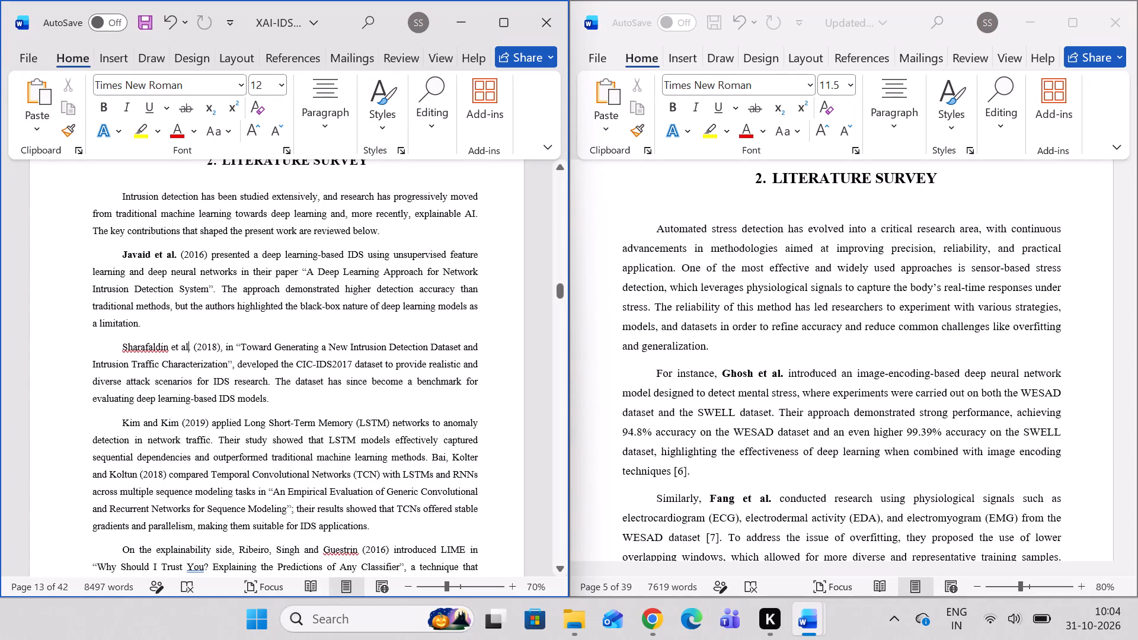
left_click(190, 348)
left_click_drag(190, 348, 159, 347)
left_click_drag(159, 347, 135, 347)
key("ctrl+b")
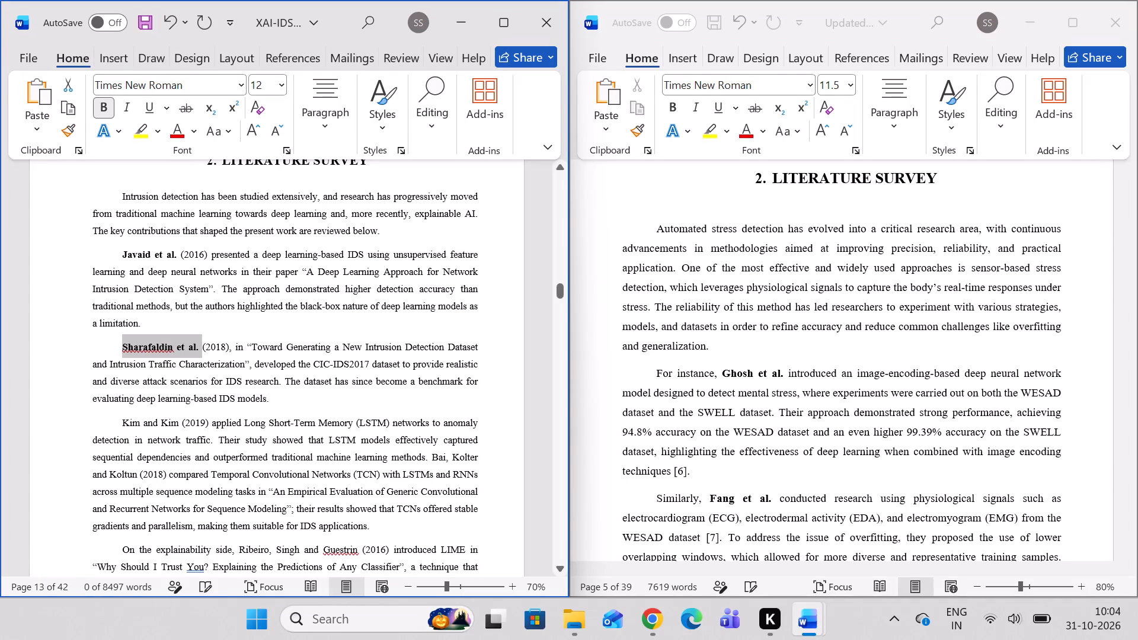
Make the author citation "Kim and Kim" bold at the start of the Literature Survey's fourth paragraph.
left_click(207, 436)
left_click_drag(181, 423, 130, 422)
key("ctrl+b")
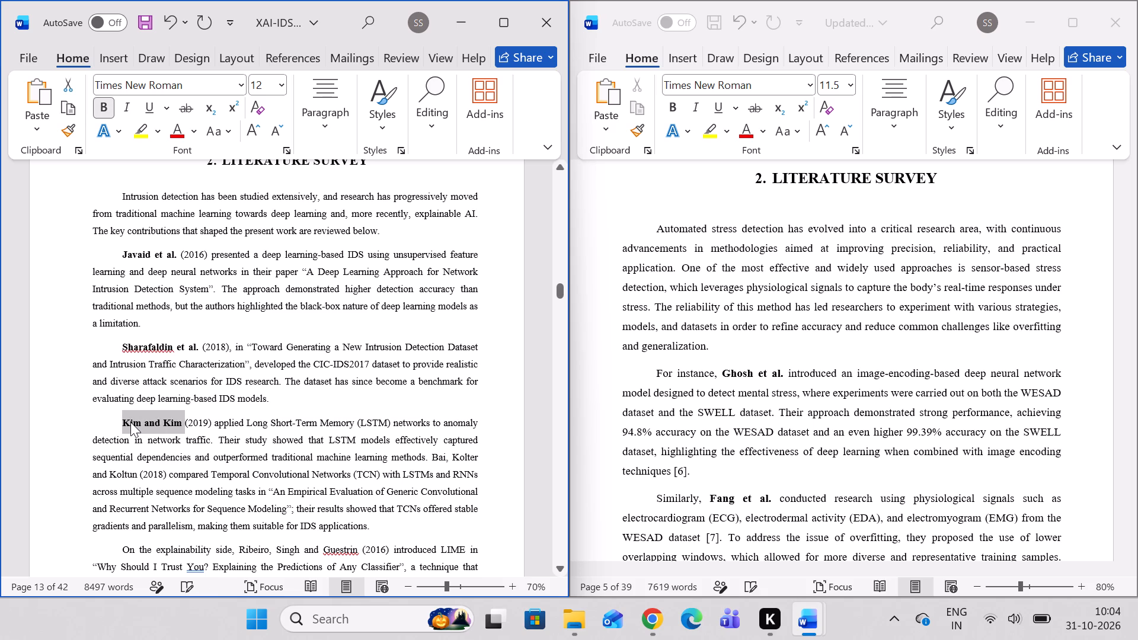
Delete the year "(2016)" after the citation "Javaid et al." in the Literature Survey's second paragraph.
left_click_drag(205, 255, 190, 255)
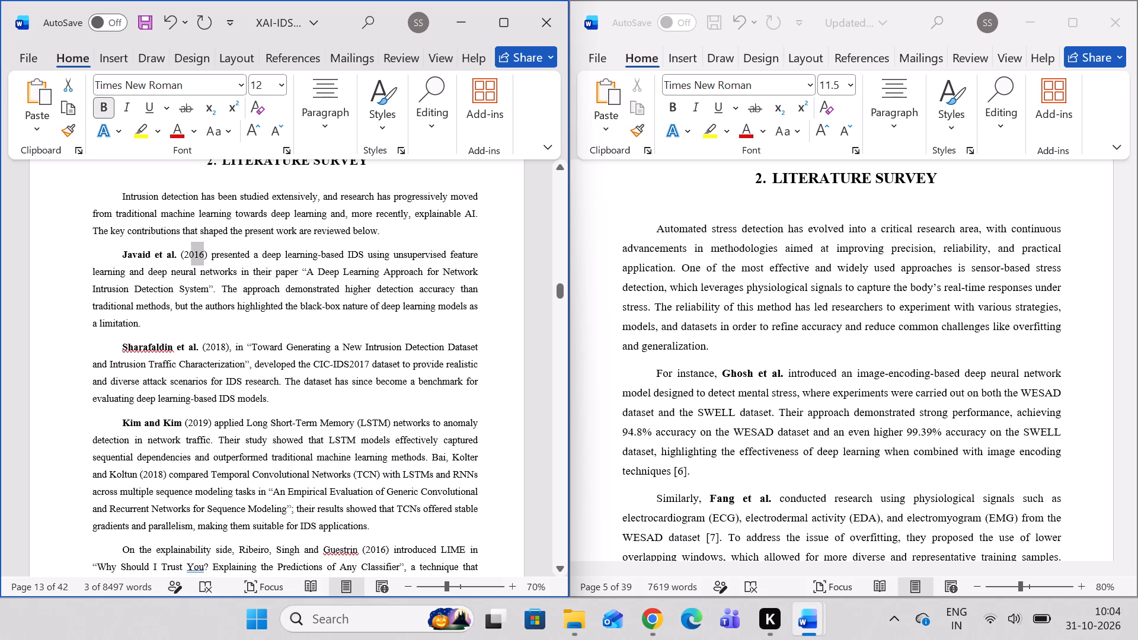
left_click_drag(190, 255, 186, 256)
key("Right")
key("Right")
key("BackSpace")
key("BackSpace")
key("BackSpace")
key("BackSpace")
key("BackSpace")
key("BackSpace")
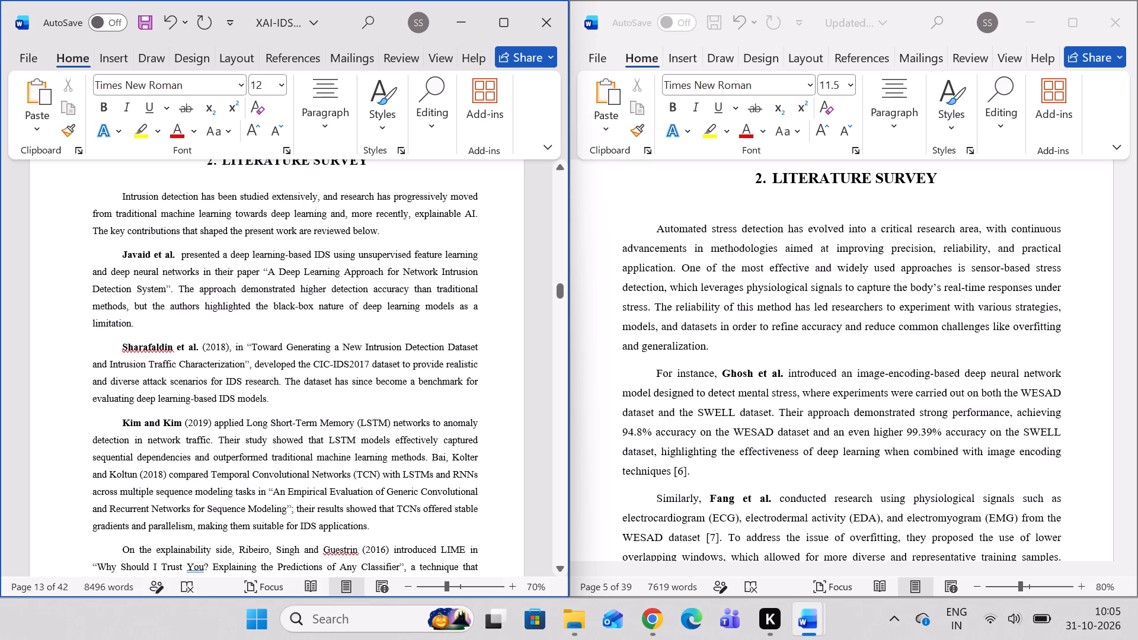
Delete the year "(2018)" and its trailing comma after the citation "Sharafaldin et al." in the Literature Survey.
left_click_drag(227, 345, 205, 345)
left_click_drag(205, 345, 203, 345)
key("BackSpace")
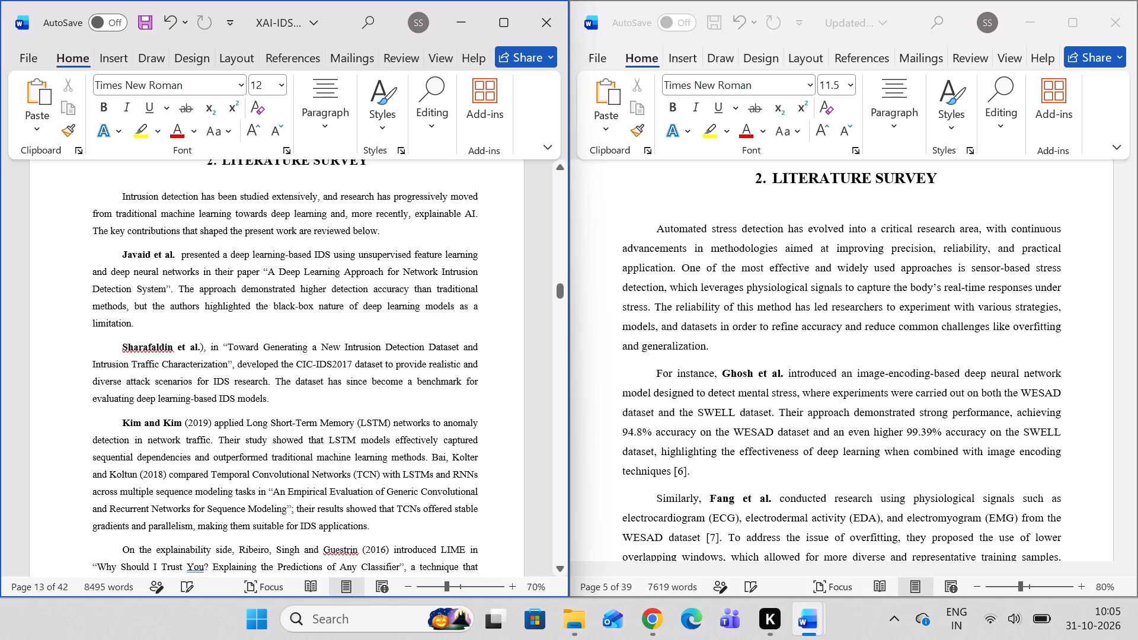
key("Right")
key("BackSpace")
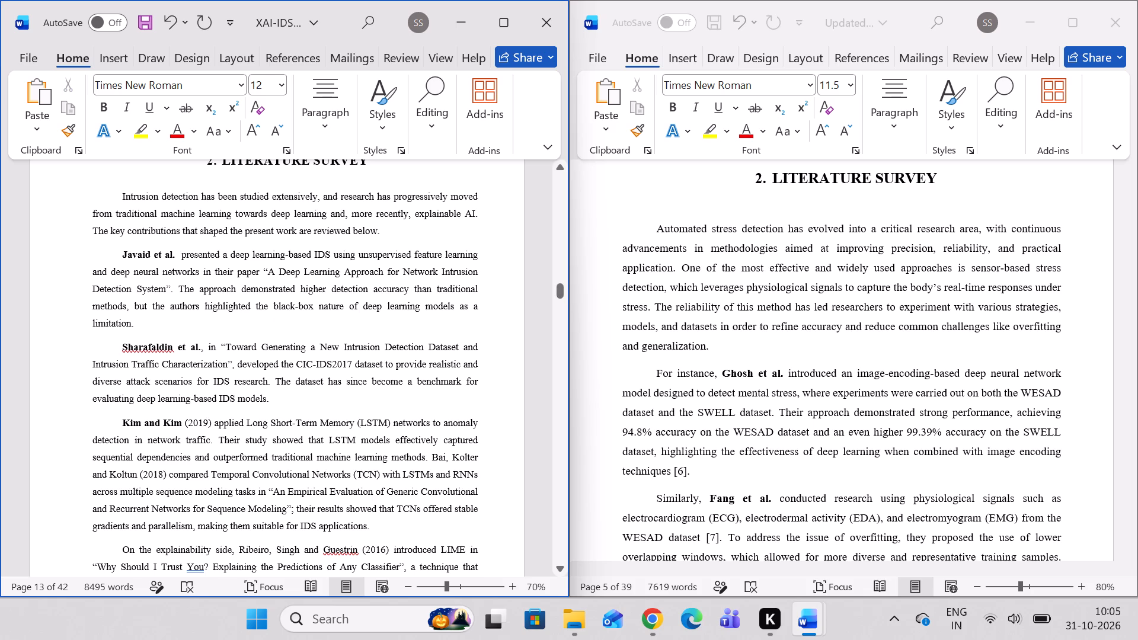
key("Right")
key("BackSpace")
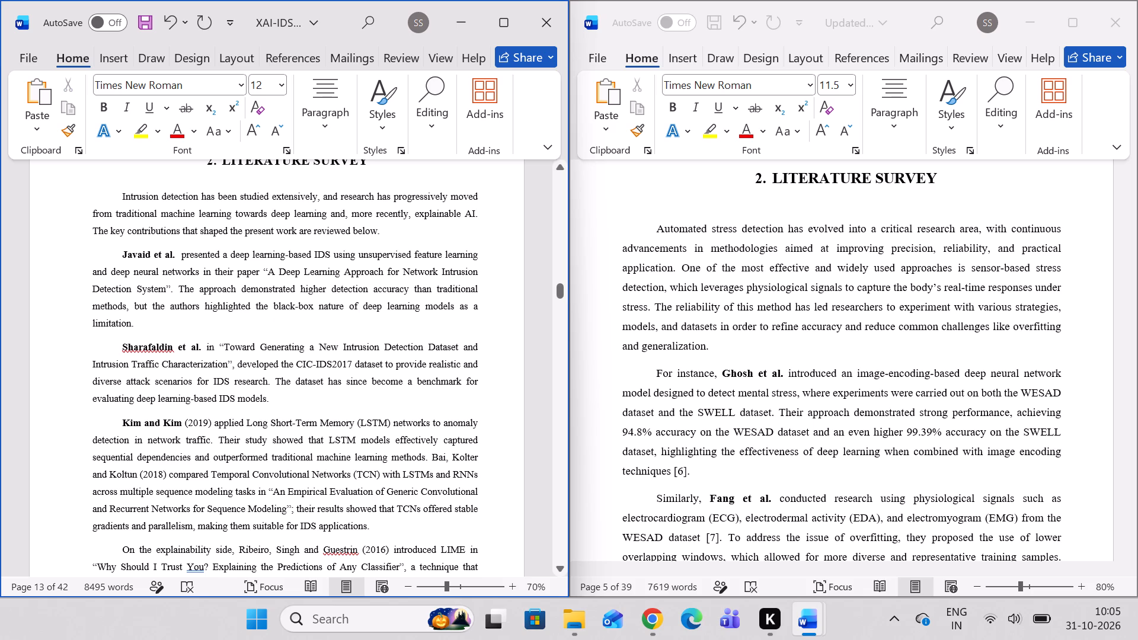
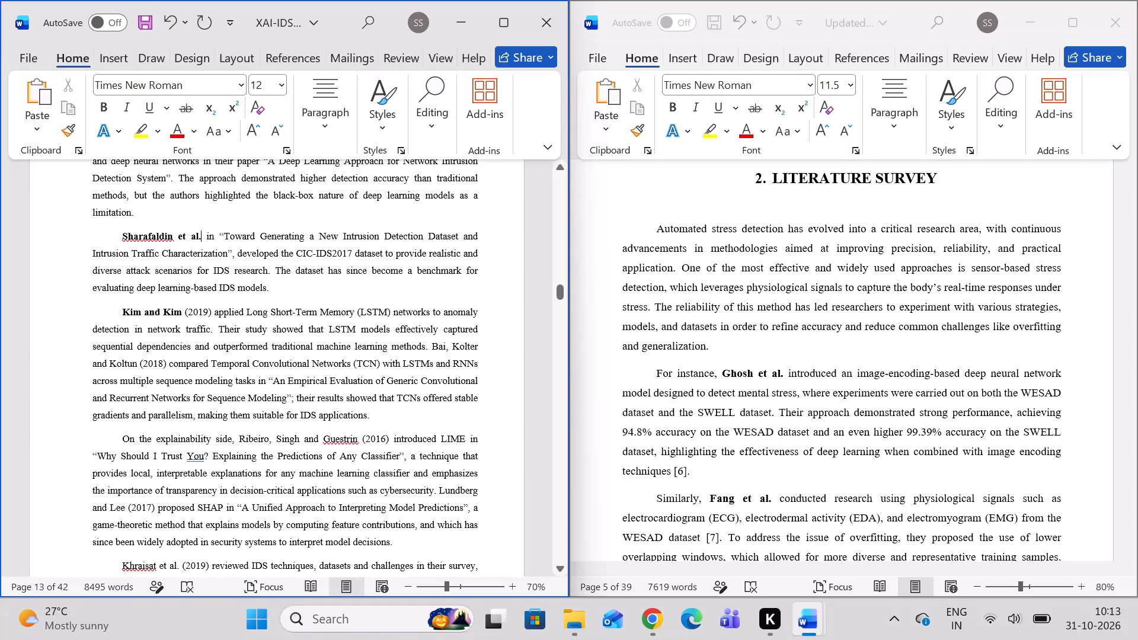
Delete the year "(2019)" after the citation "Kim and Kim" in the Literature Survey, keeping a single space before "applied".
left_click_drag(210, 313, 199, 313)
left_click_drag(199, 313, 187, 313)
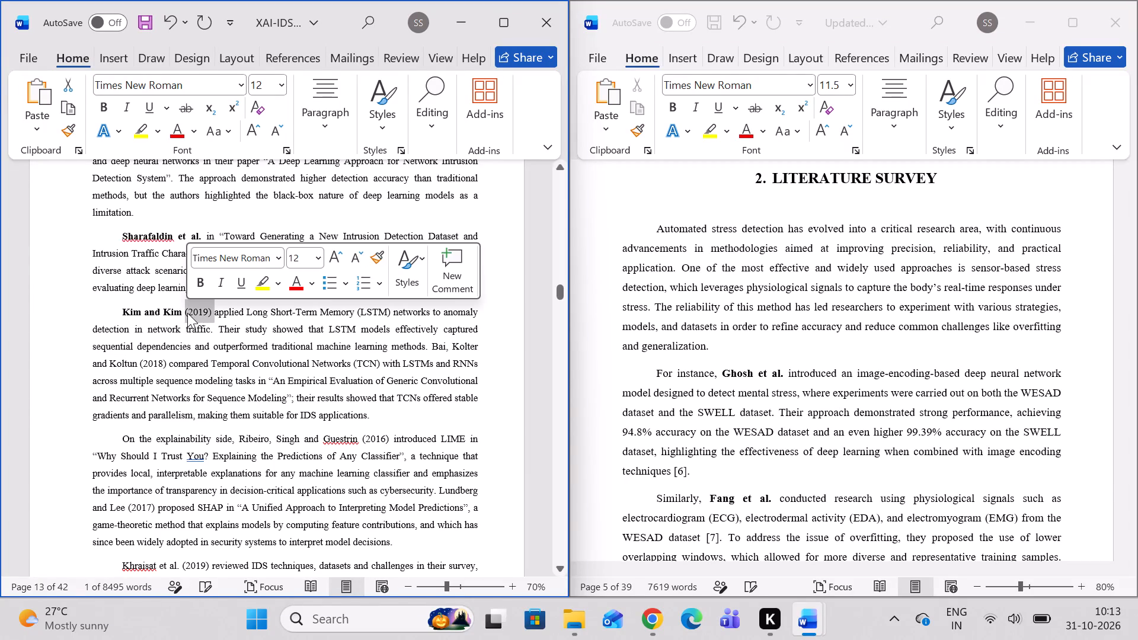
key("BackSpace")
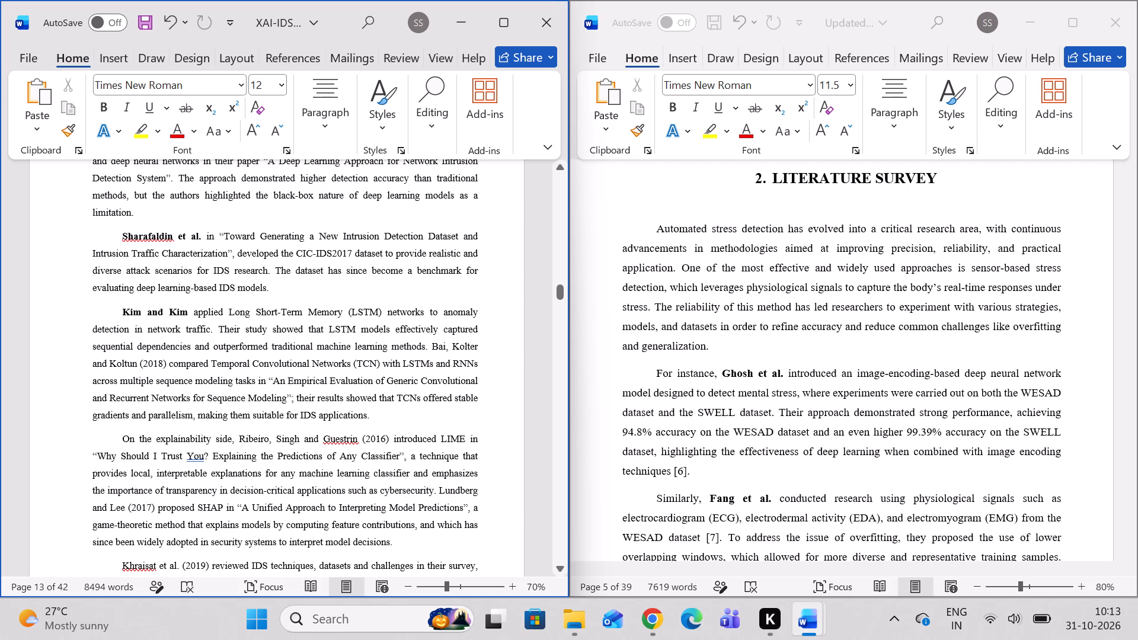
key("BackSpace")
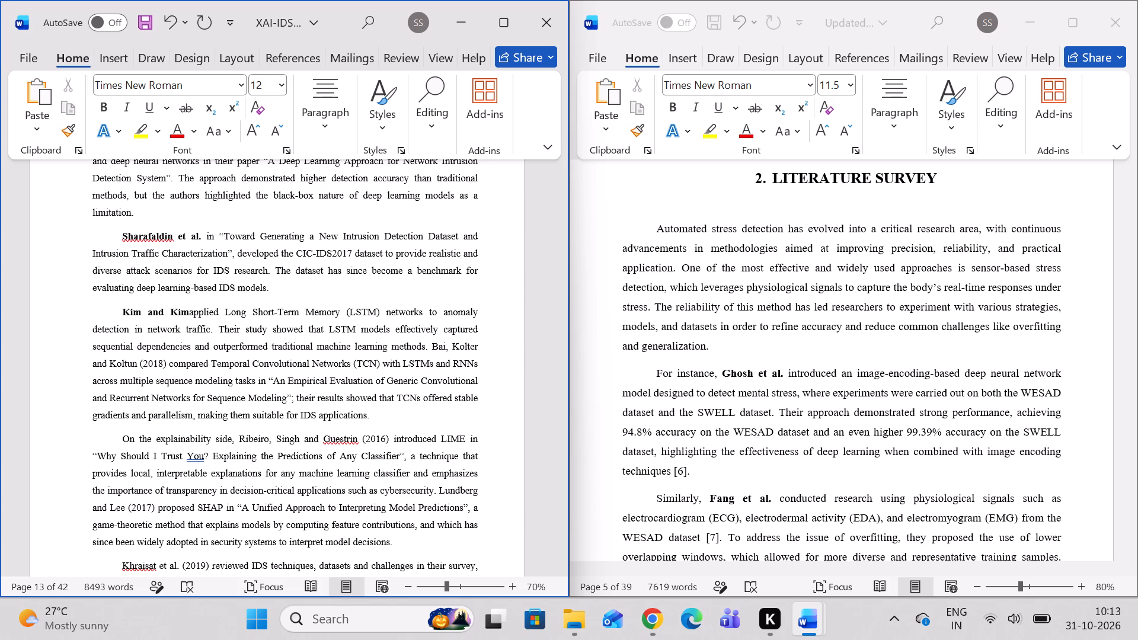
type("i")
key("space")
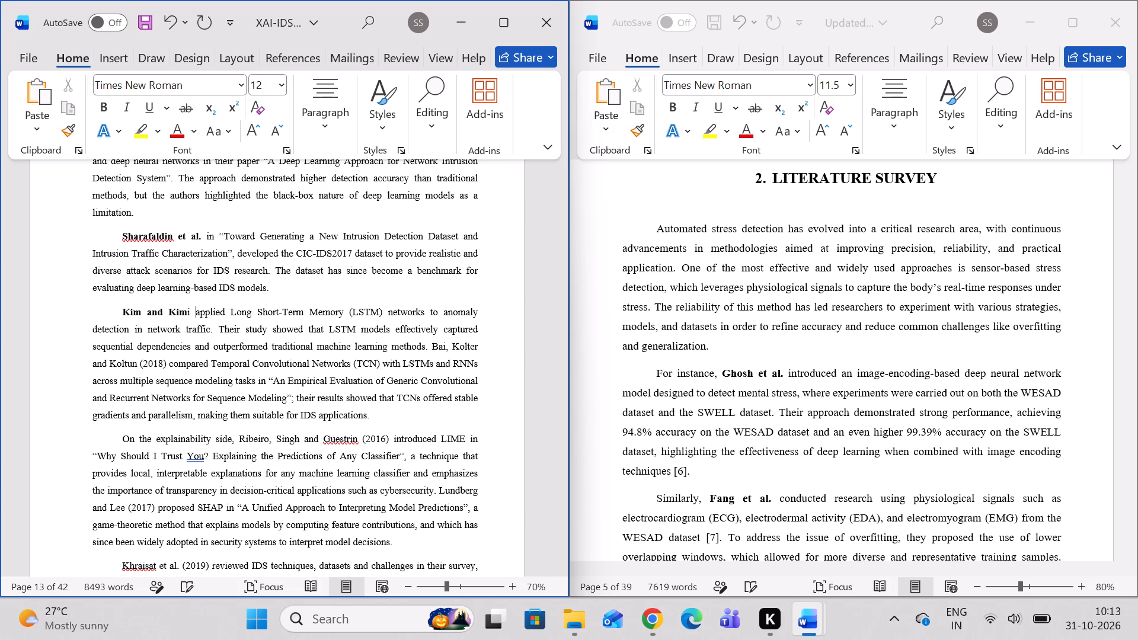
key("BackSpace")
key("BackSpace")
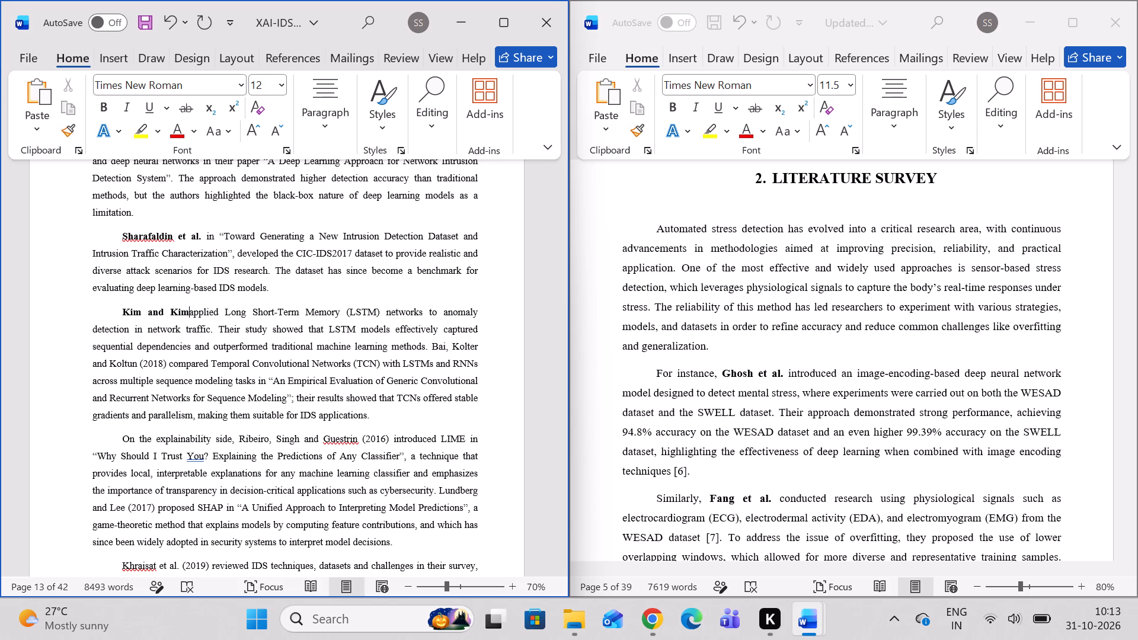
key("space")
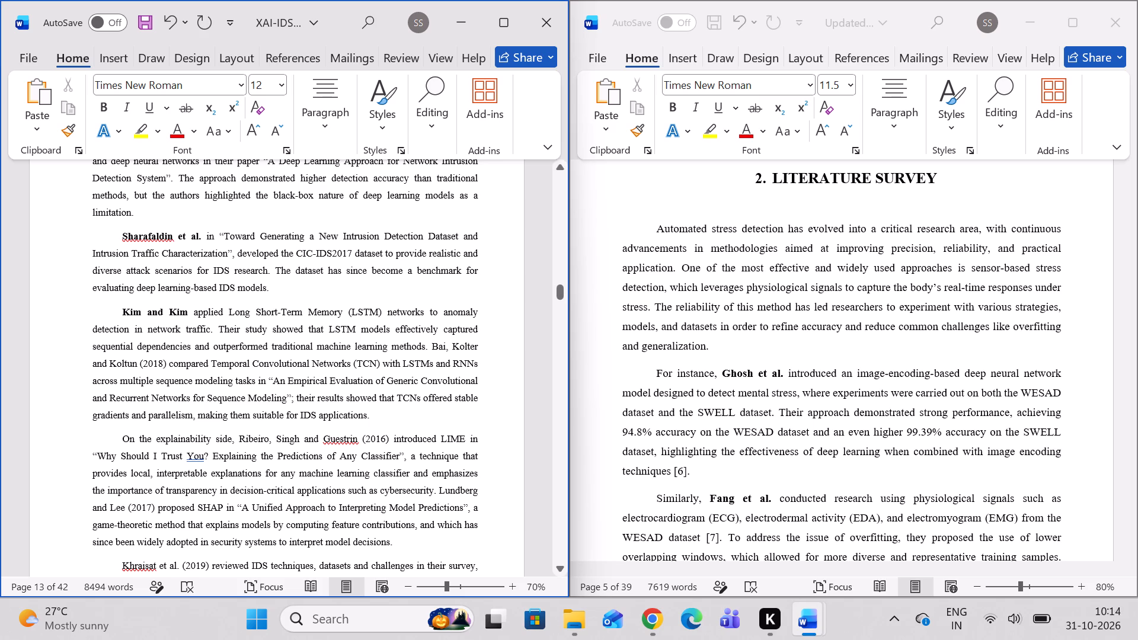
Make the citation "Ribeiro, Singh and Guestrin" bold and delete the year "(2016)" after it in the explainability paragraph.
left_click_drag(360, 440, 251, 438)
key("ctrl+b")
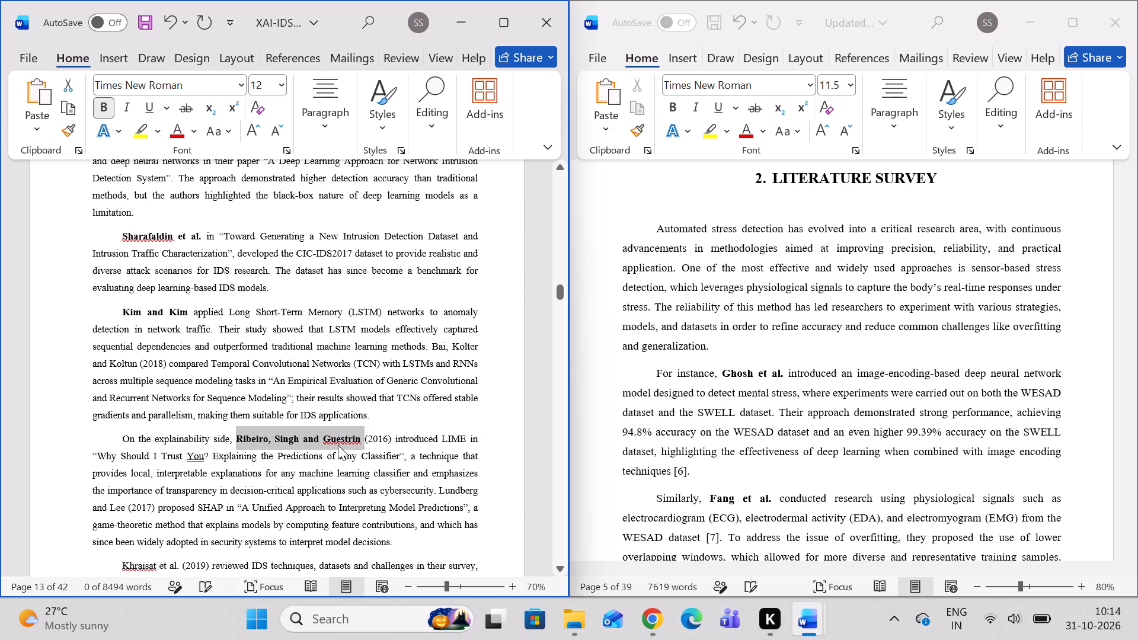
left_click(392, 439)
key("BackSpace")
key("BackSpace")
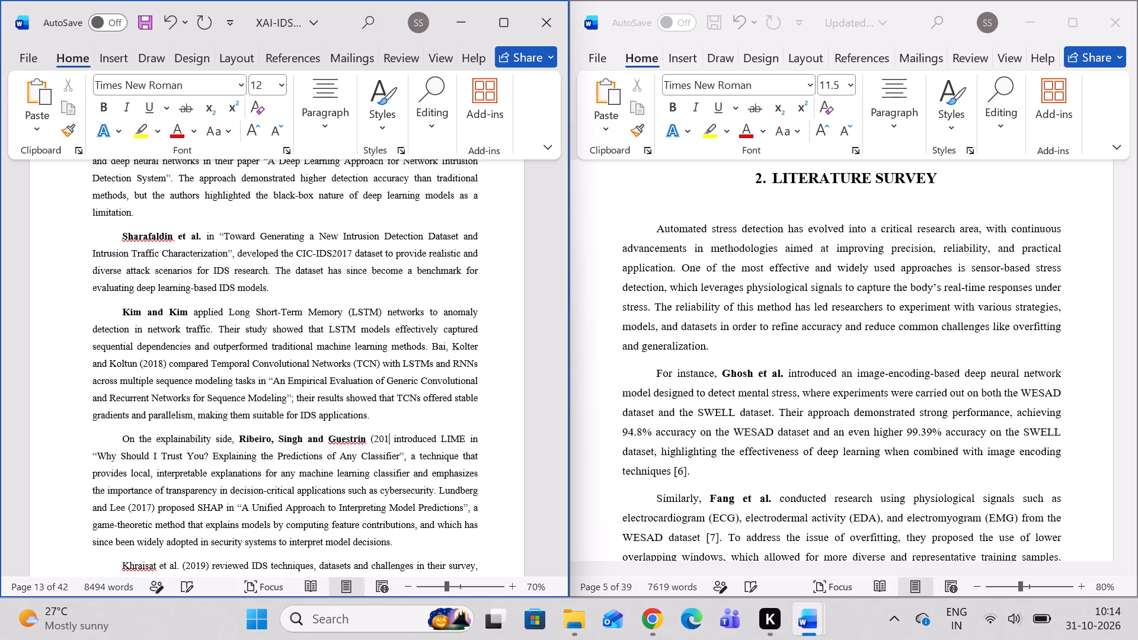
key("BackSpace")
key("BackSpace")
key("BackSpace")
key("BackSpace")
key("BackSpace")
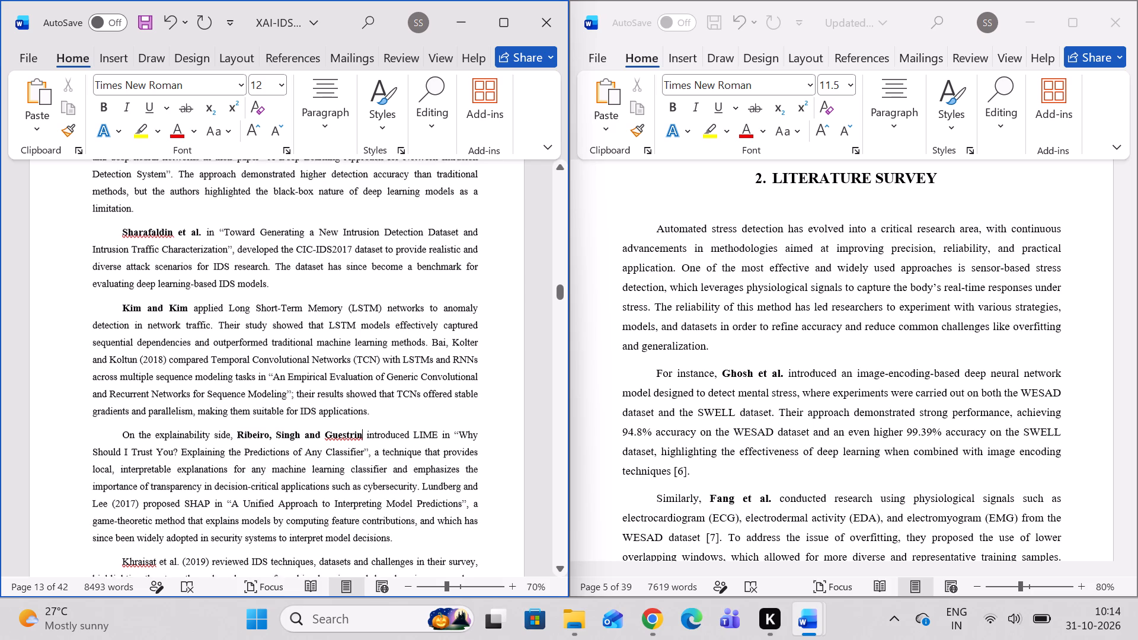
Delete the year "(2019)" after the citation "Khraisat et al." and make "Khraisat et al" bold in the Literature Survey.
left_click(210, 470)
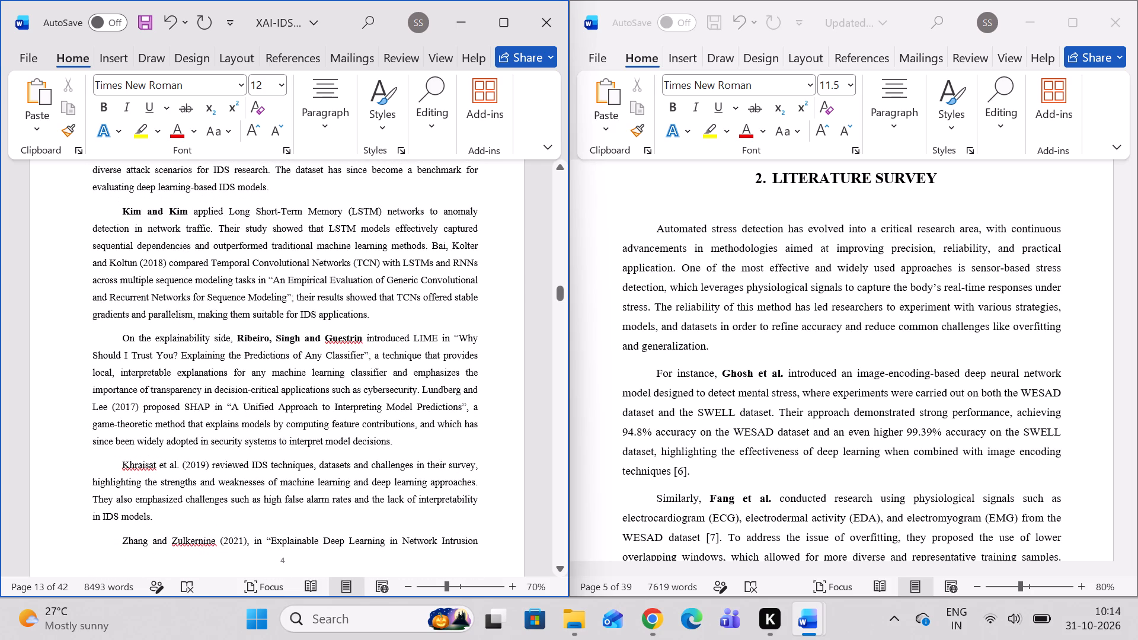
key("BackSpace")
key("BackSpace")
key("BackSpace")
key("BackSpace")
key("BackSpace")
key("BackSpace")
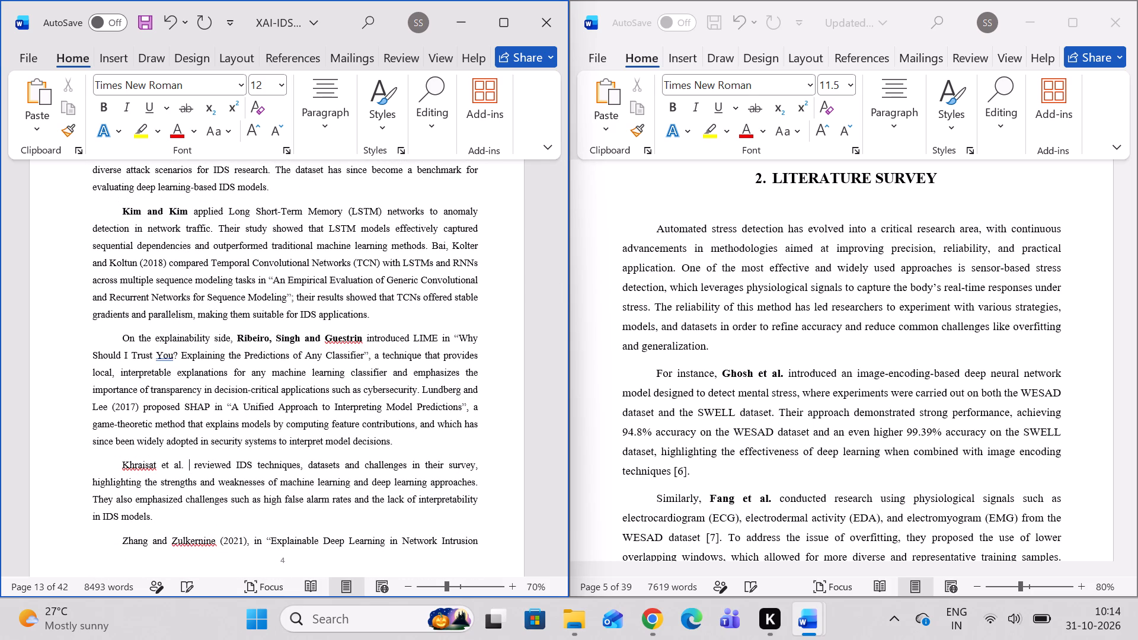
key("BackSpace")
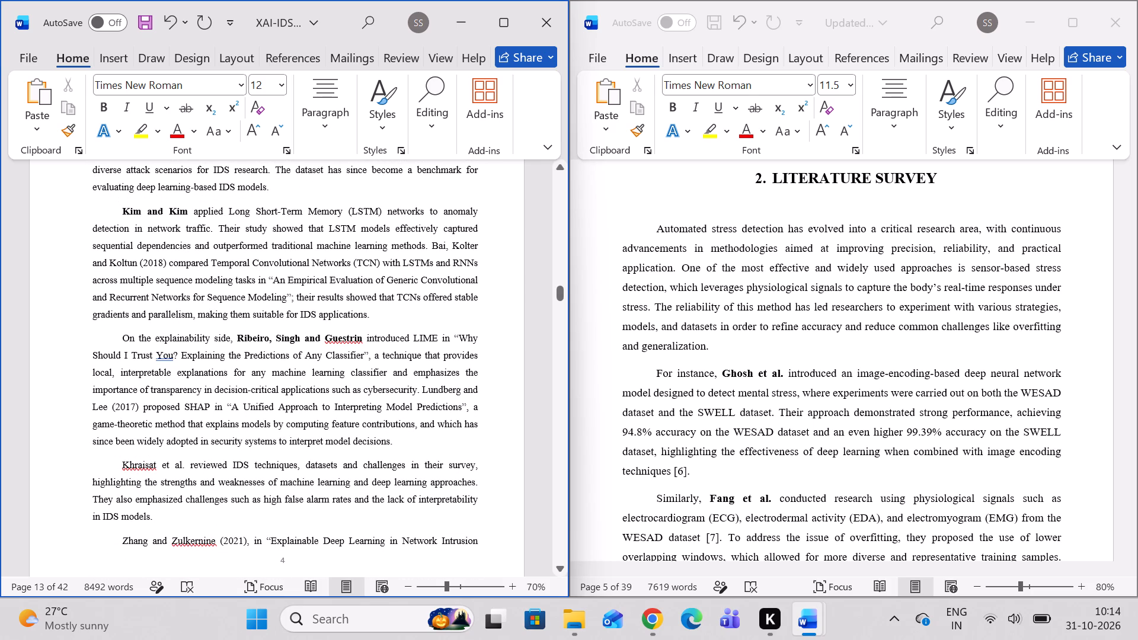
left_click_drag(183, 465, 138, 465)
key("ctrl+b")
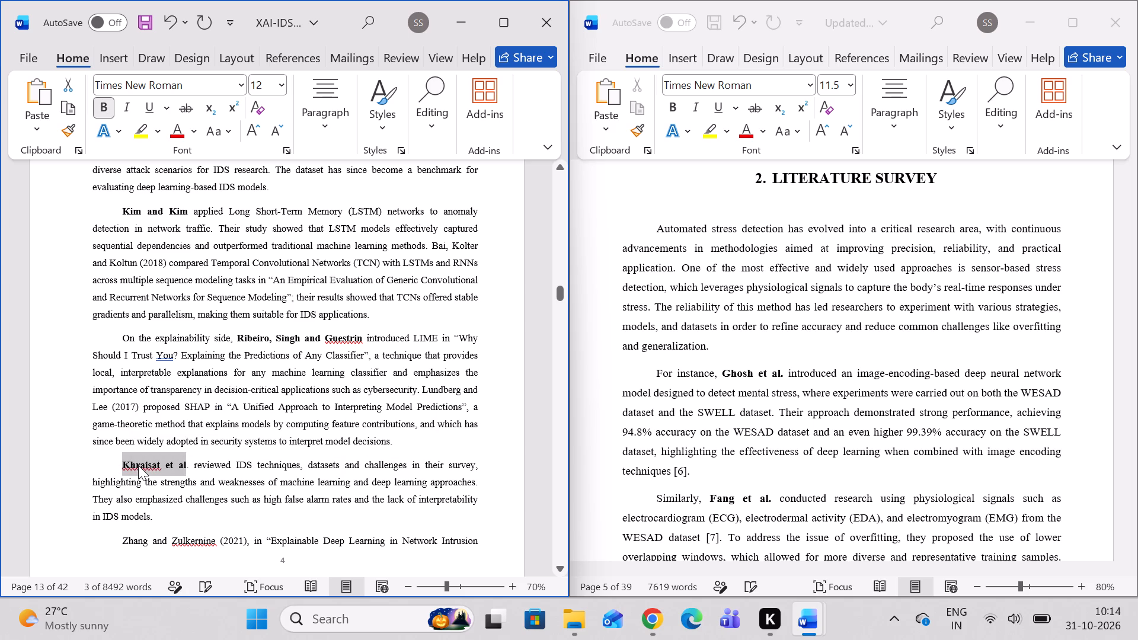
left_click(223, 478)
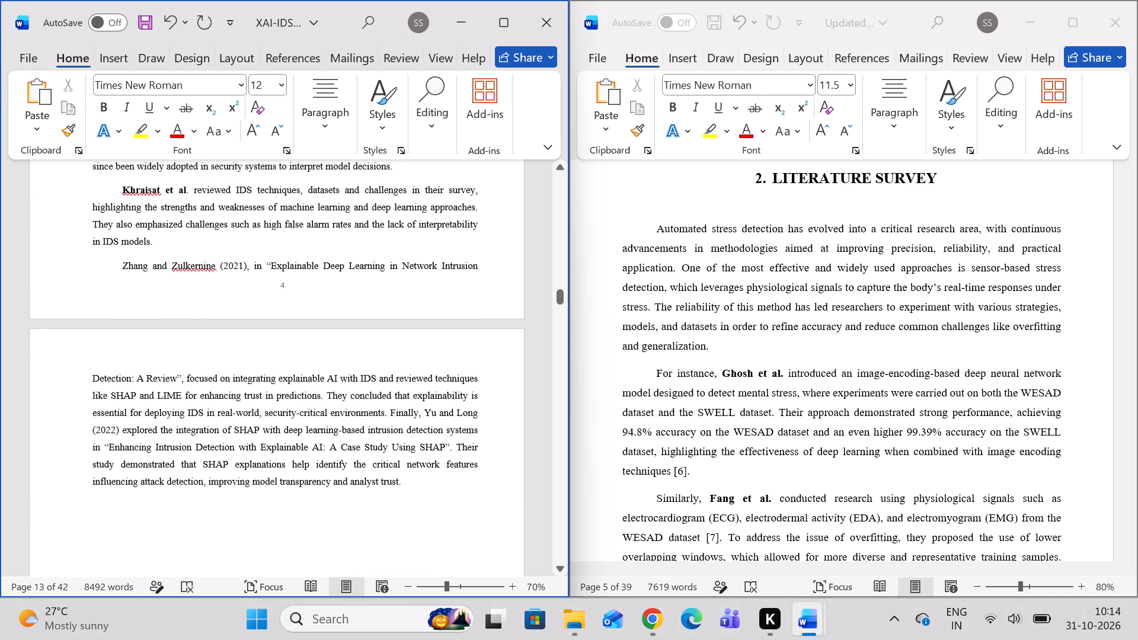
Insert an empty paragraph after "in IDS models." so the "Zhang and Zulkernine" paragraph starts on the following page.
left_click(176, 244)
key("Return")
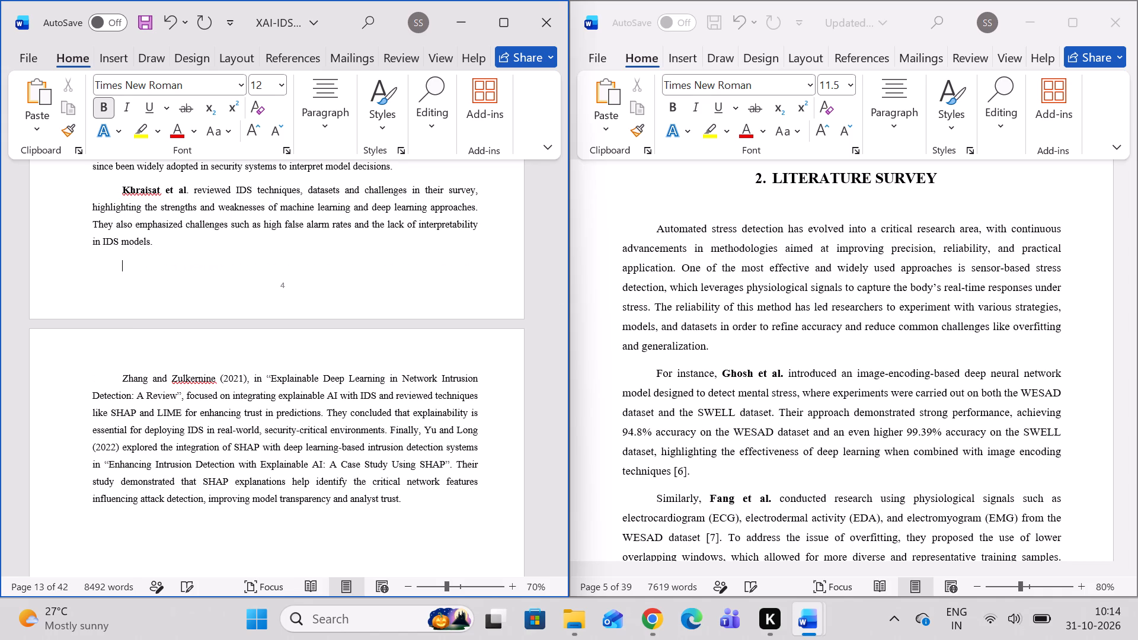
Delete the year "(2021)" and its preceding space after the citation "Zhang and Zulkernine", and make the citation bold.
left_click(246, 382)
key("BackSpace")
key("BackSpace")
key("BackSpace")
key("BackSpace")
key("BackSpace")
key("BackSpace")
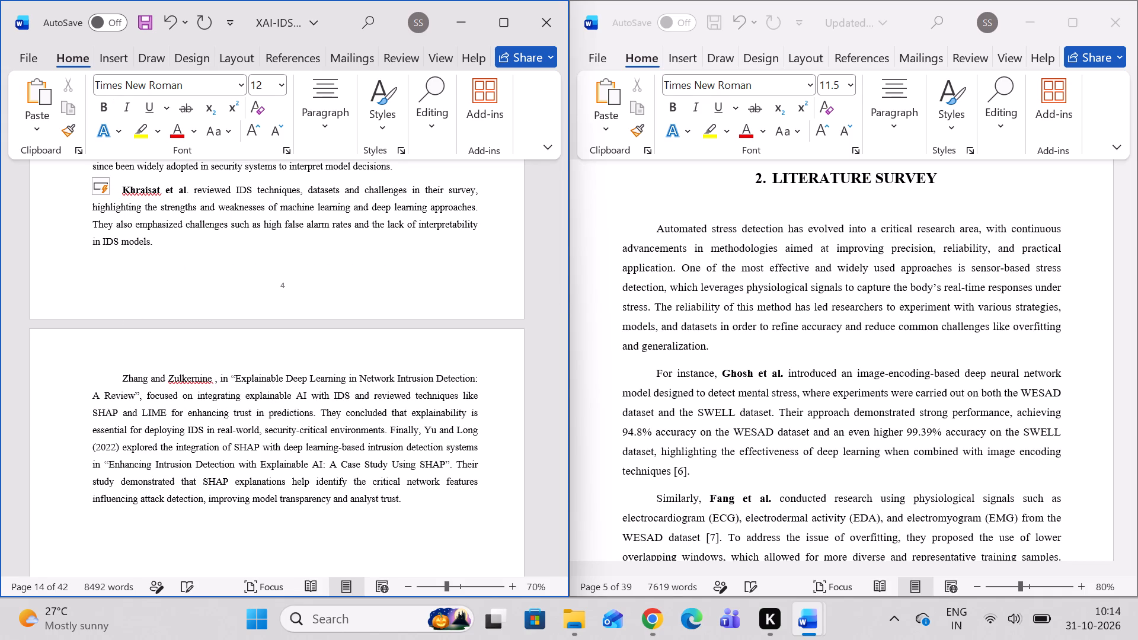
left_click_drag(214, 382, 175, 377)
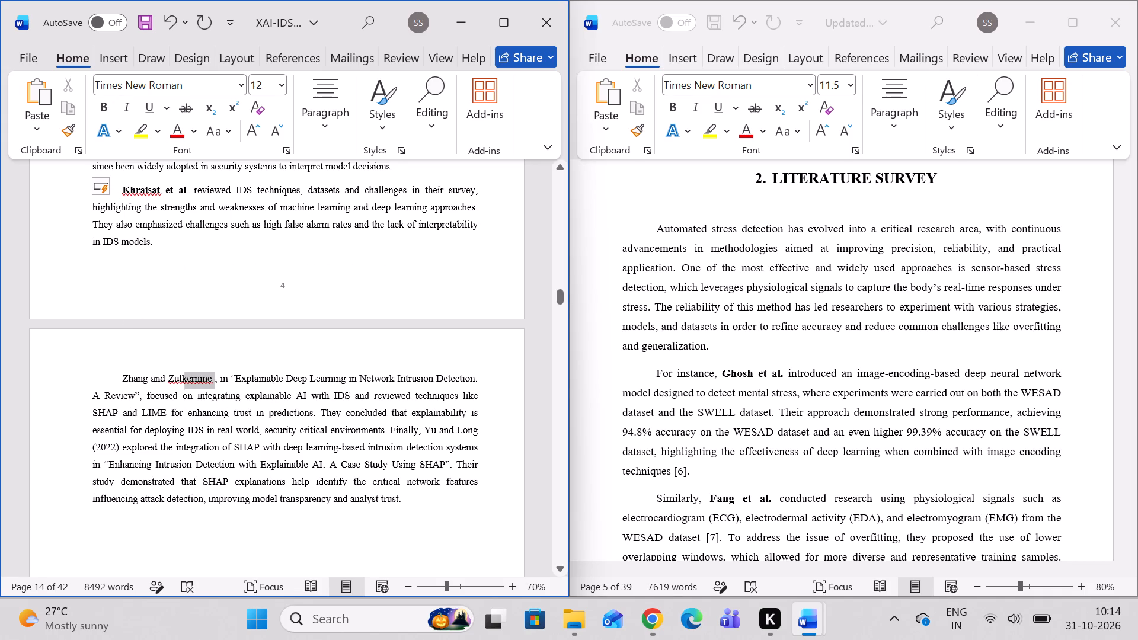
left_click_drag(175, 377, 128, 376)
key("ctrl+b")
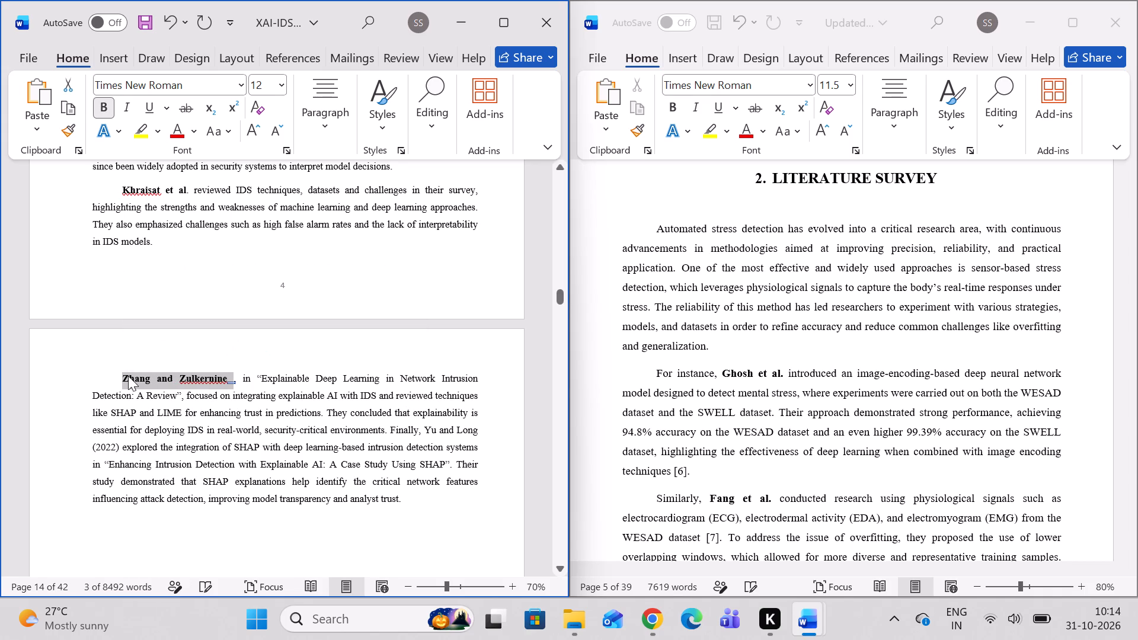
left_click(211, 453)
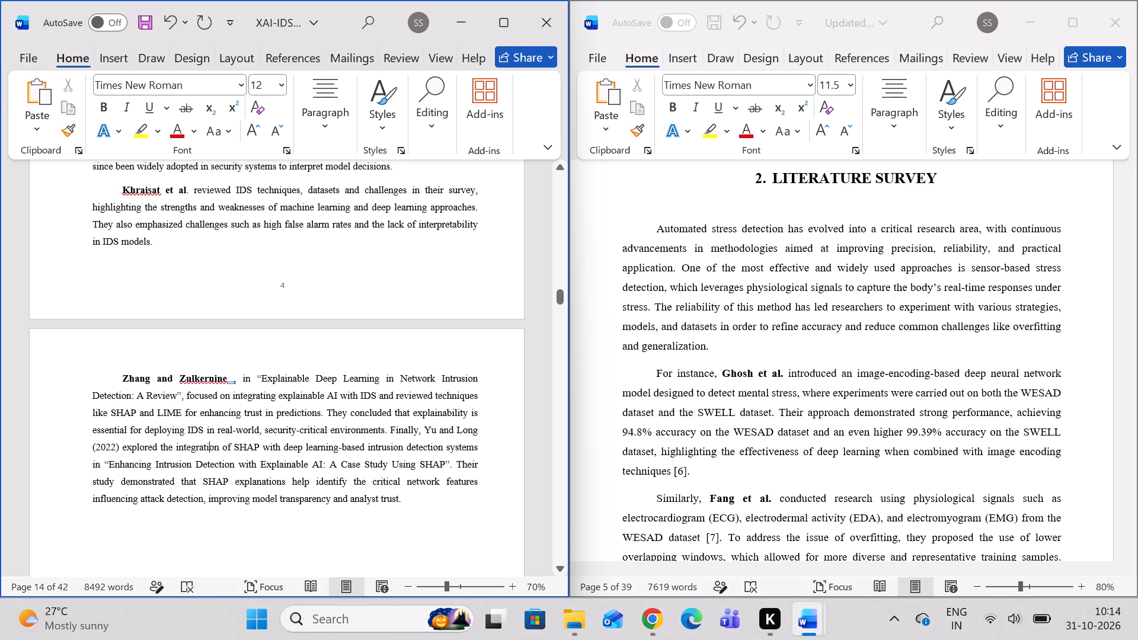
left_click(234, 378)
key("BackSpace")
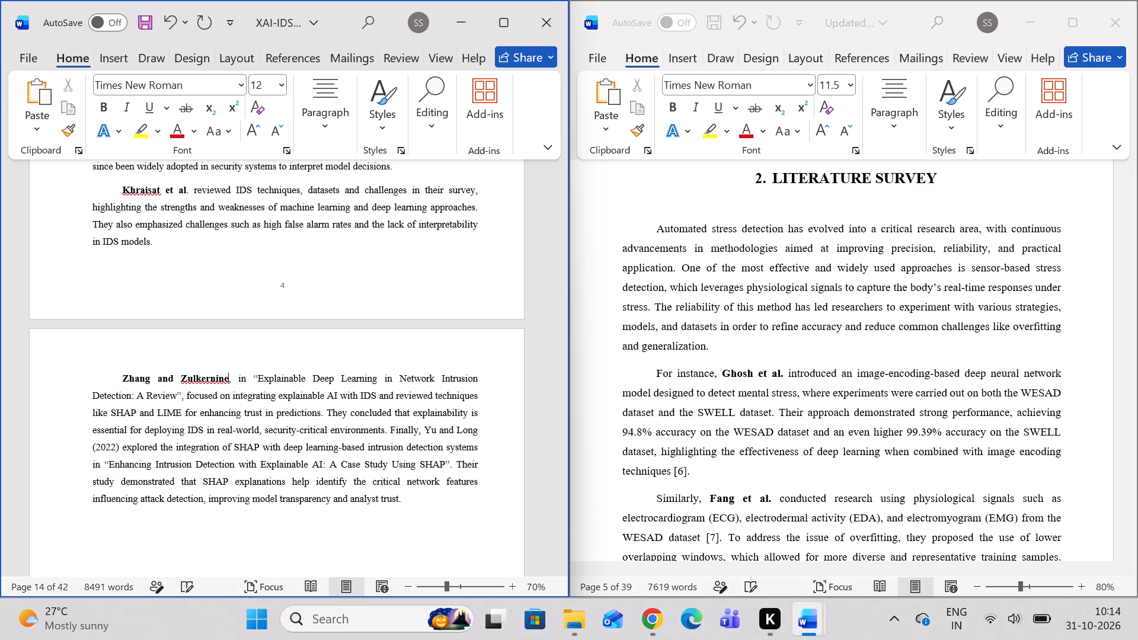
Compare chapter 3, Existing Method, with the same chapter in the sample document, from section 3.1 through Performance Characteristics.
scroll(273, 429, "down", 1)
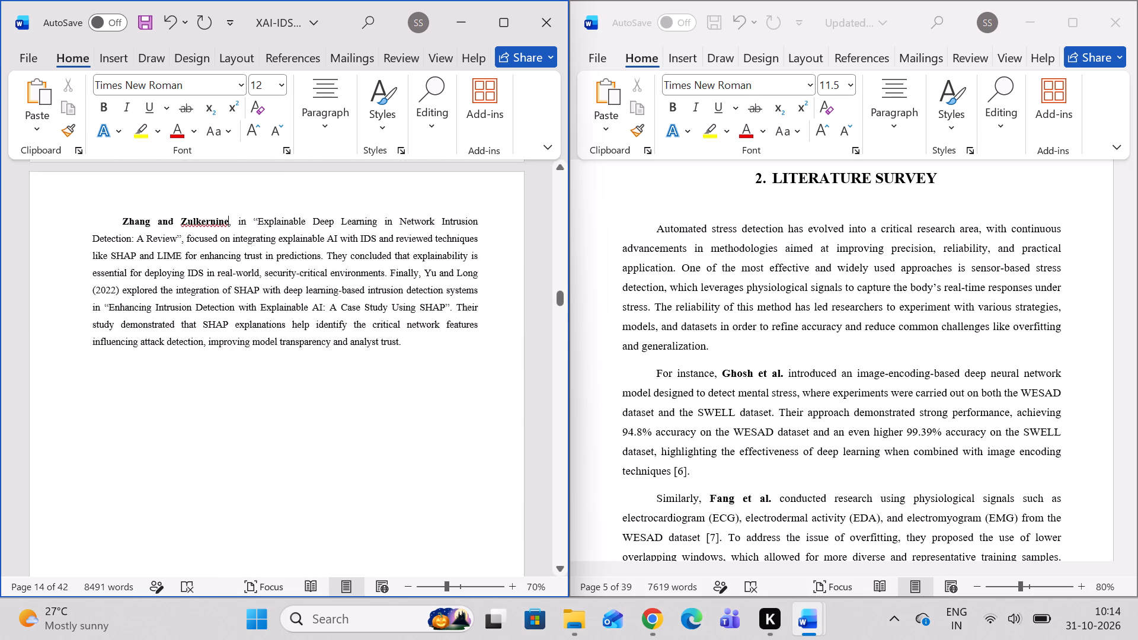
scroll(273, 429, "down", 1)
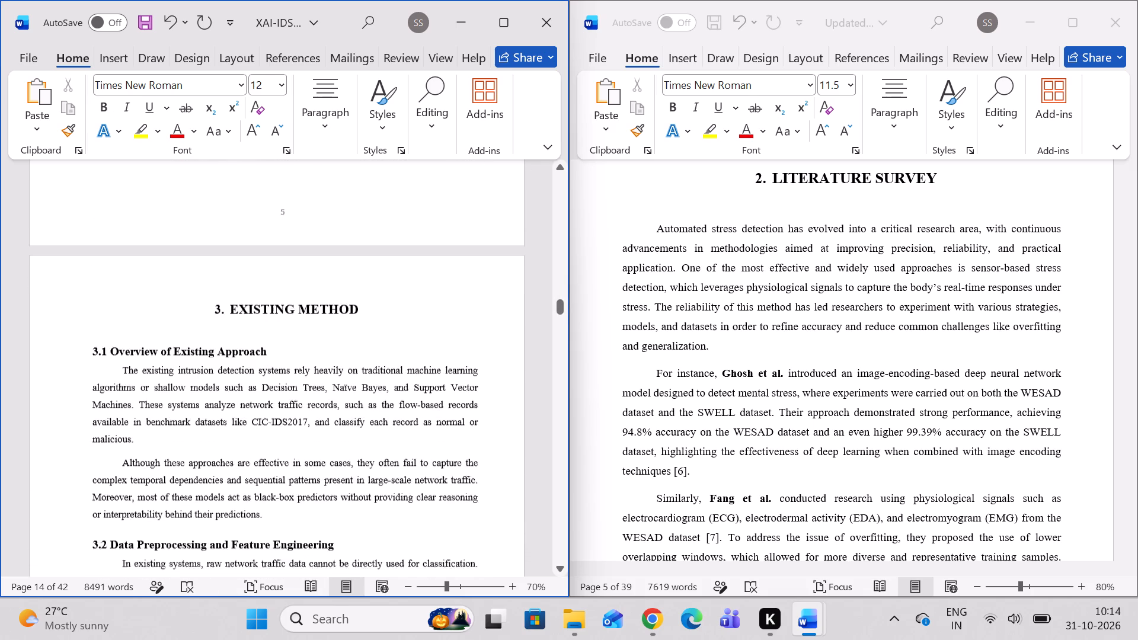
scroll(273, 429, "down", 2)
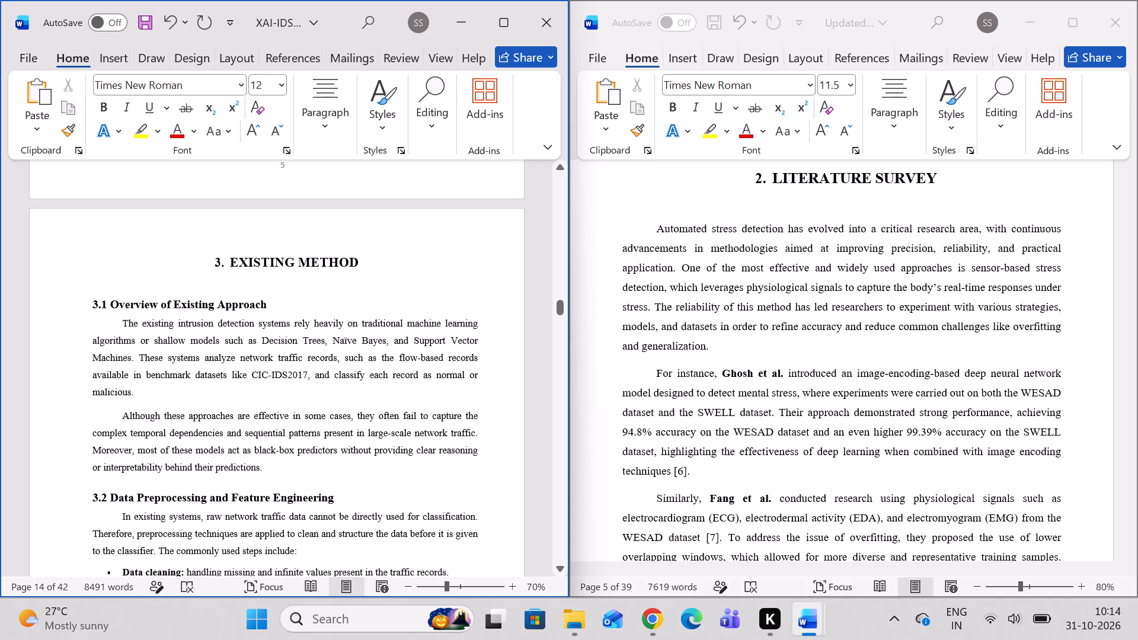
scroll(273, 429, "down", 2)
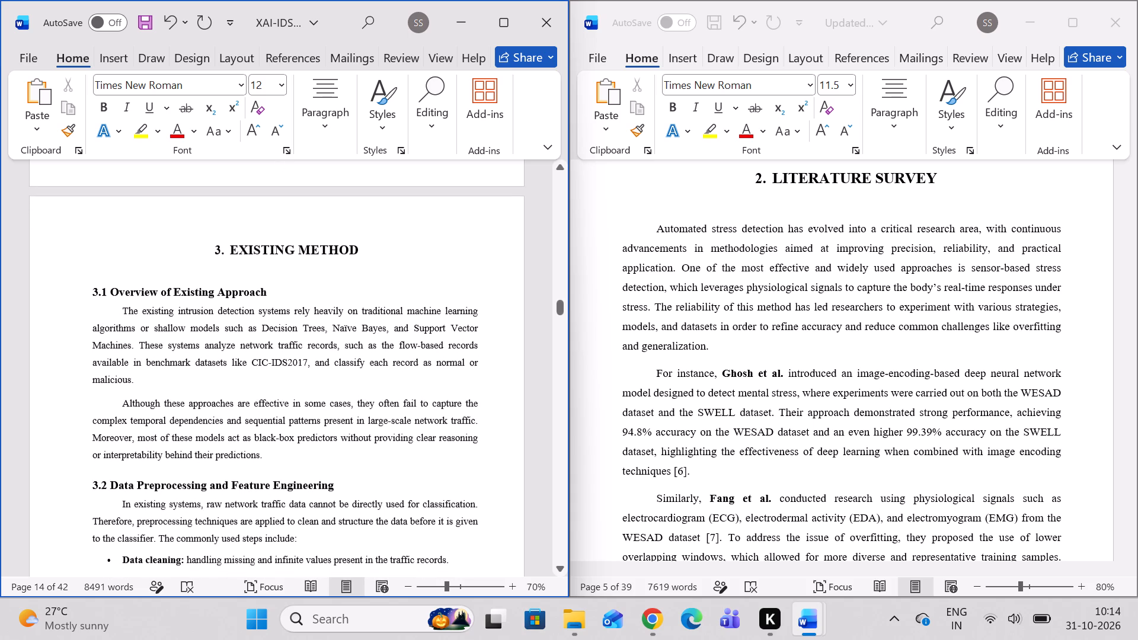
scroll(754, 334, "down", 1)
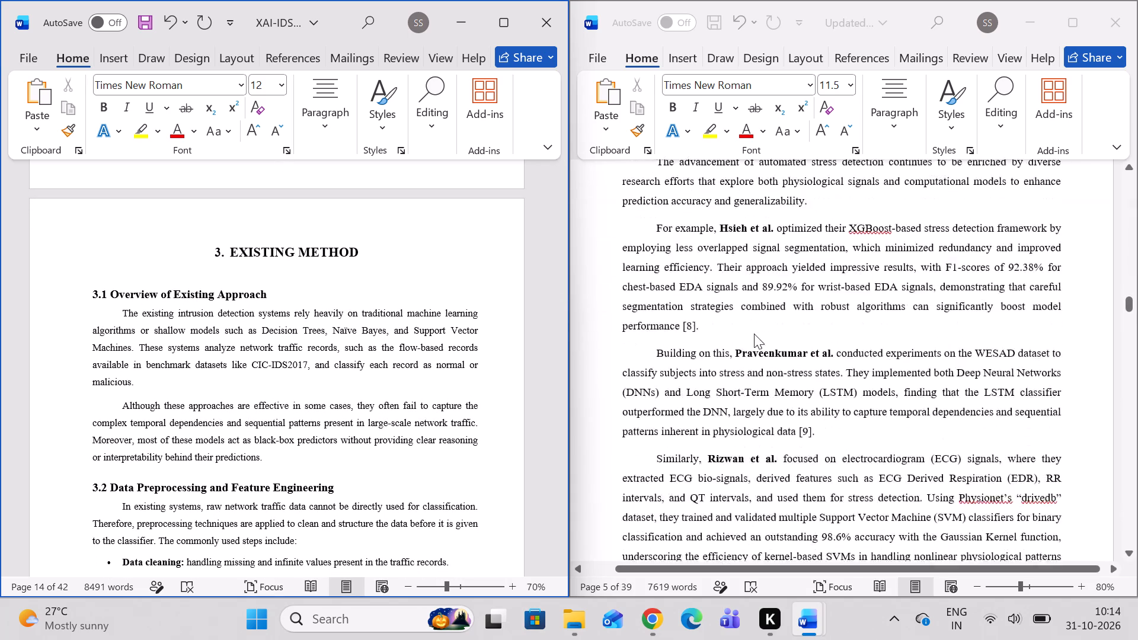
scroll(754, 334, "down", 2)
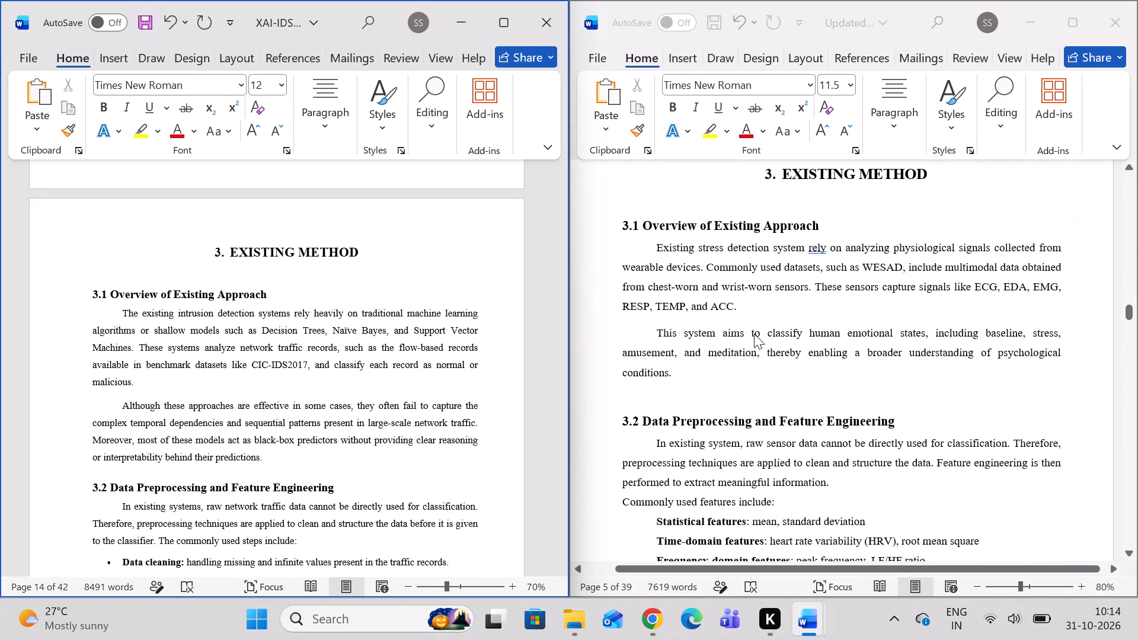
scroll(754, 334, "down", 2)
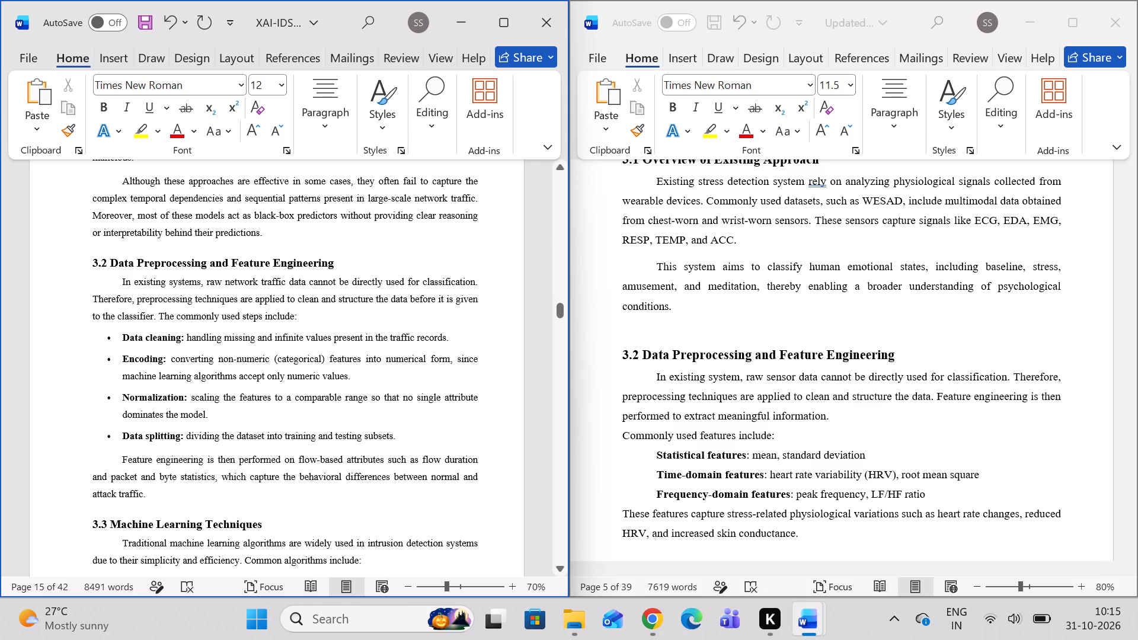
scroll(290, 444, "down", 1)
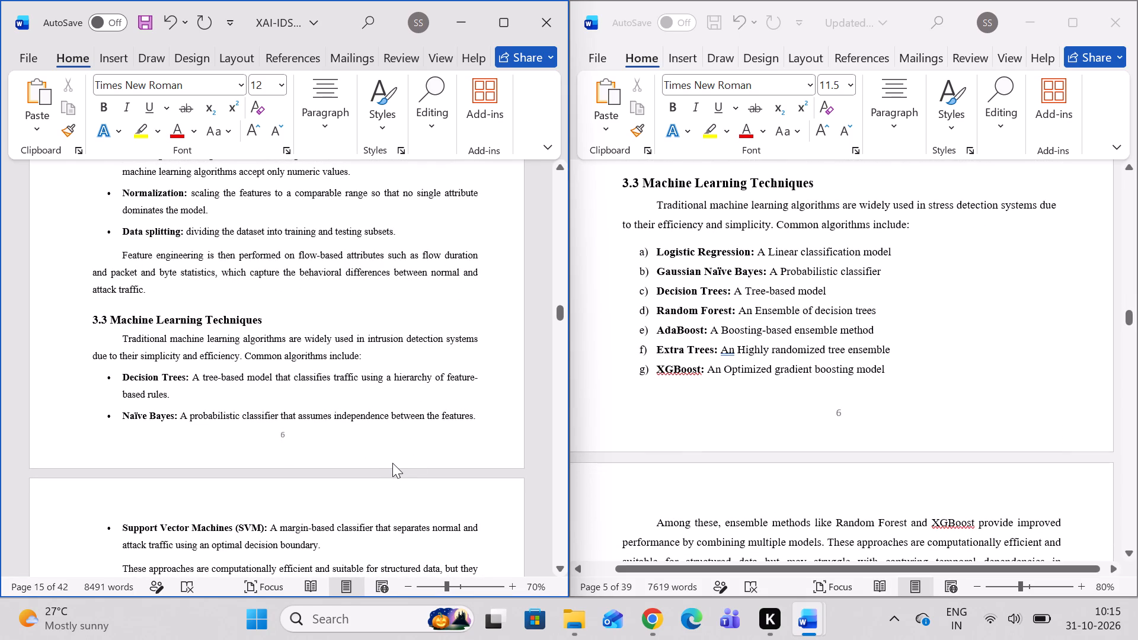
scroll(392, 463, "down", 1)
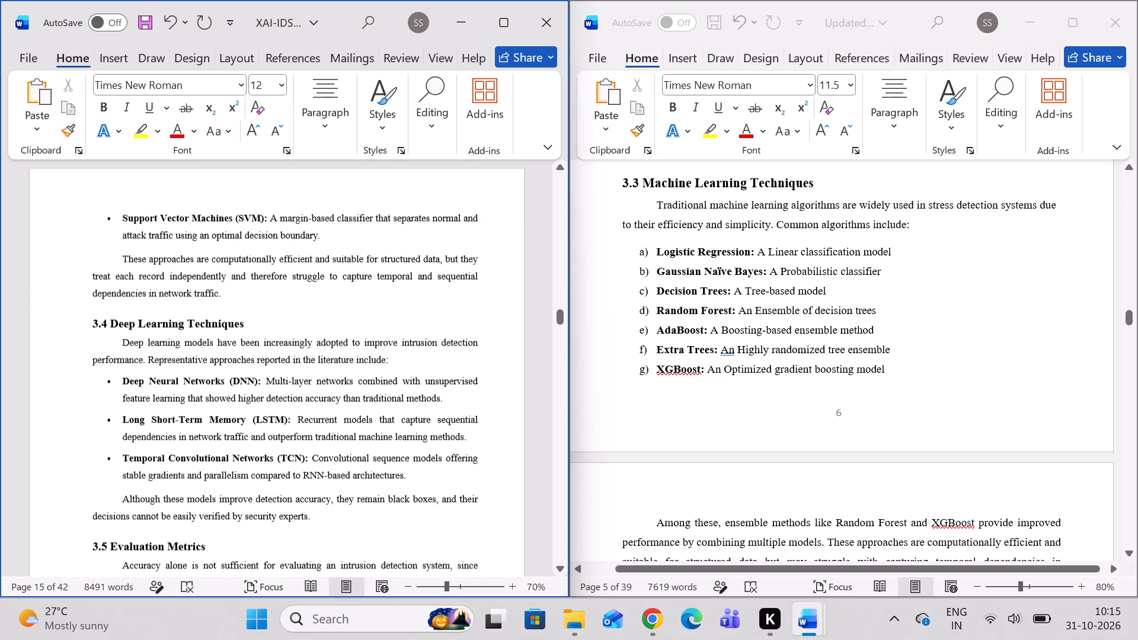
scroll(392, 463, "down", 1)
scroll(698, 440, "down", 1)
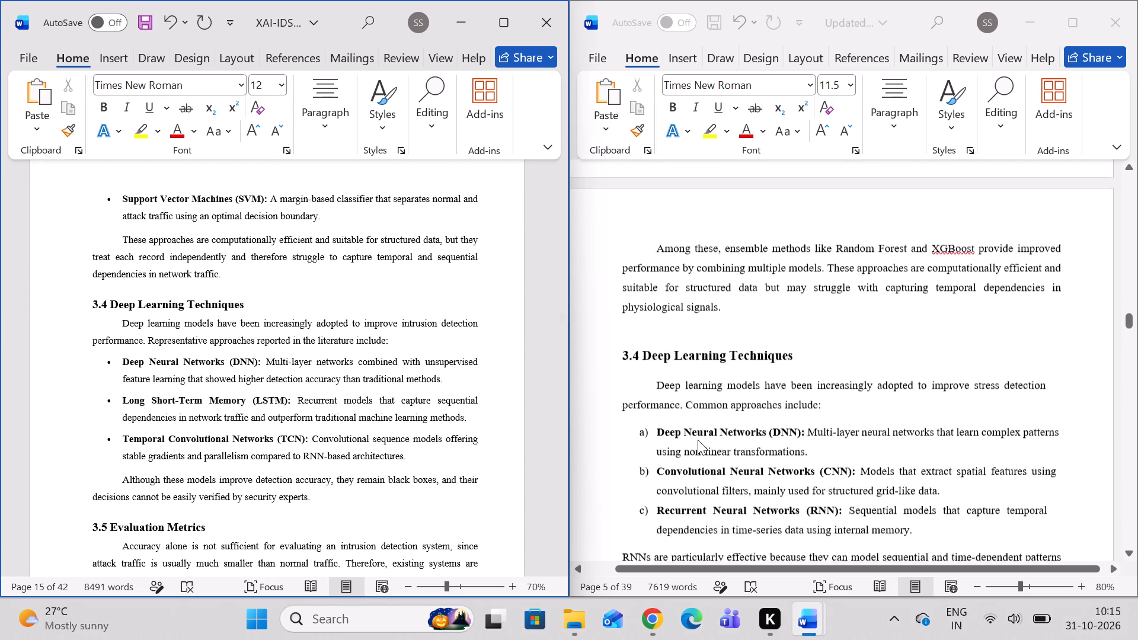
scroll(698, 440, "down", 1)
scroll(371, 465, "down", 1)
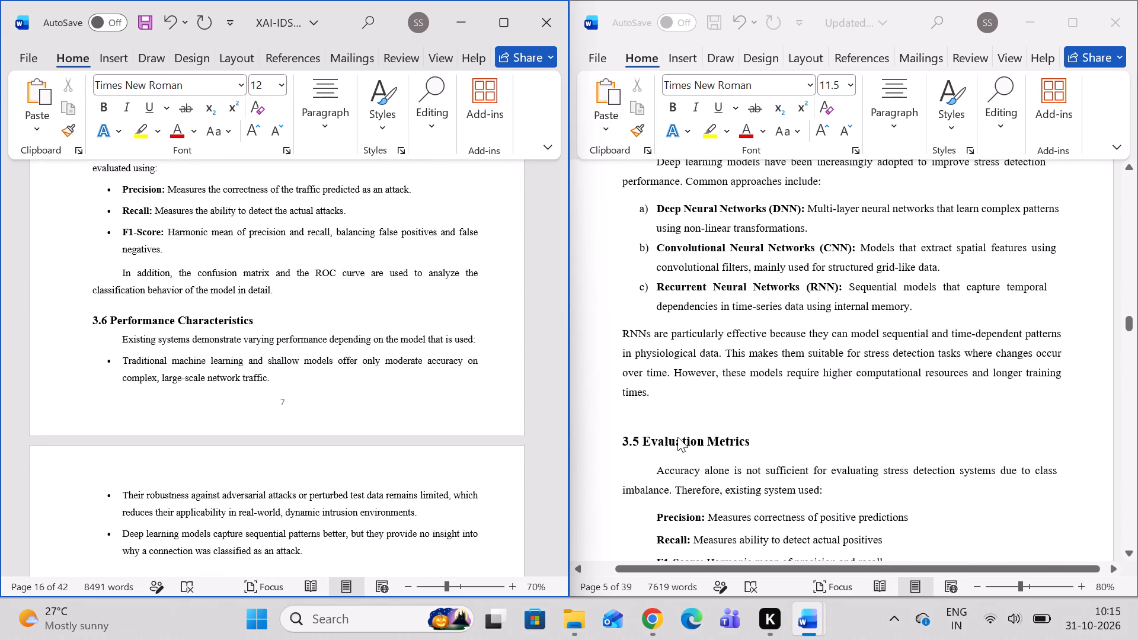
scroll(677, 437, "down", 1)
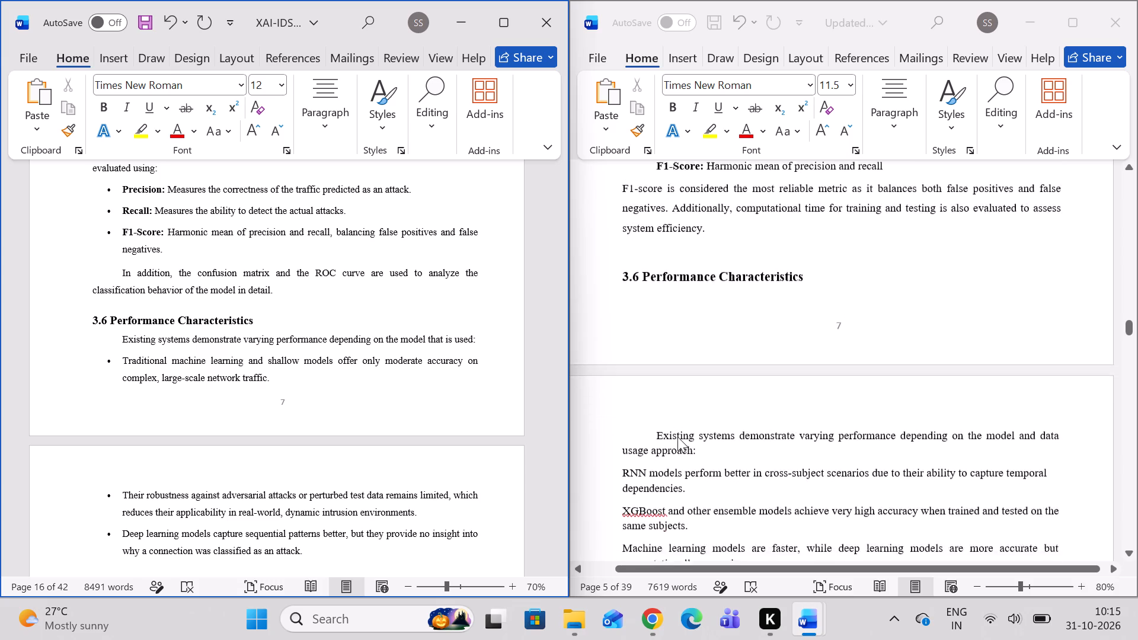
scroll(677, 437, "down", 1)
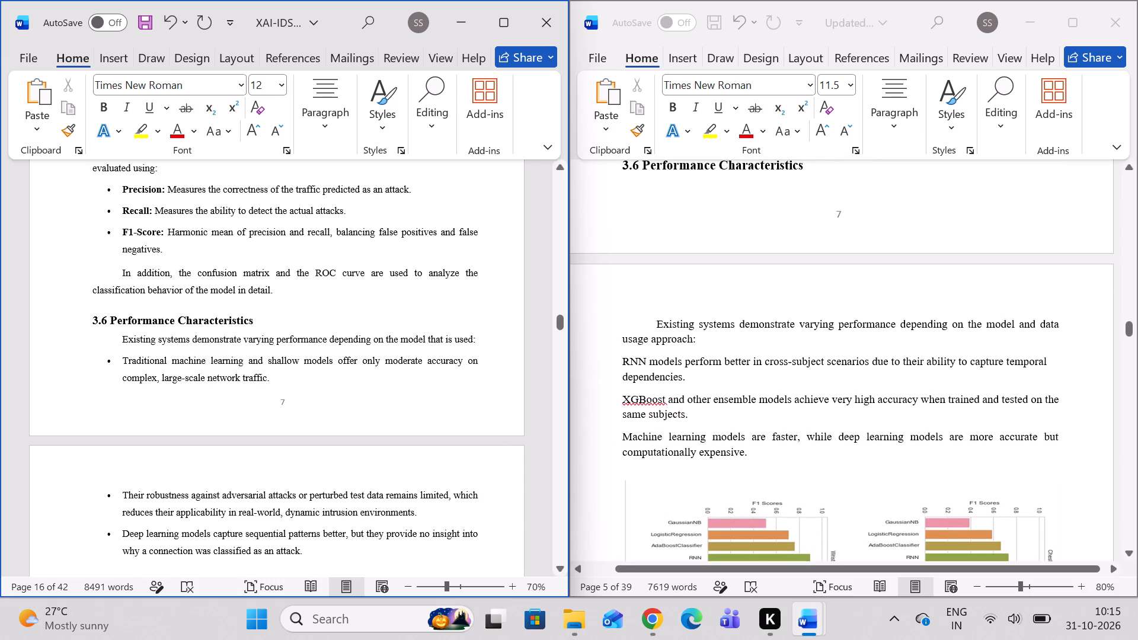
scroll(369, 437, "down", 1)
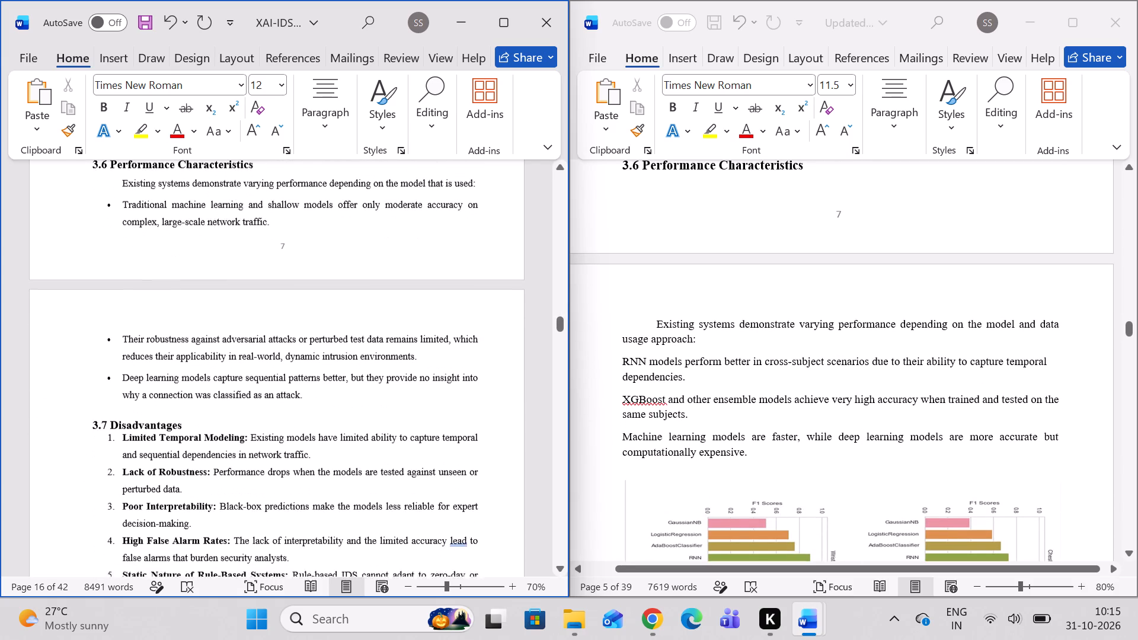
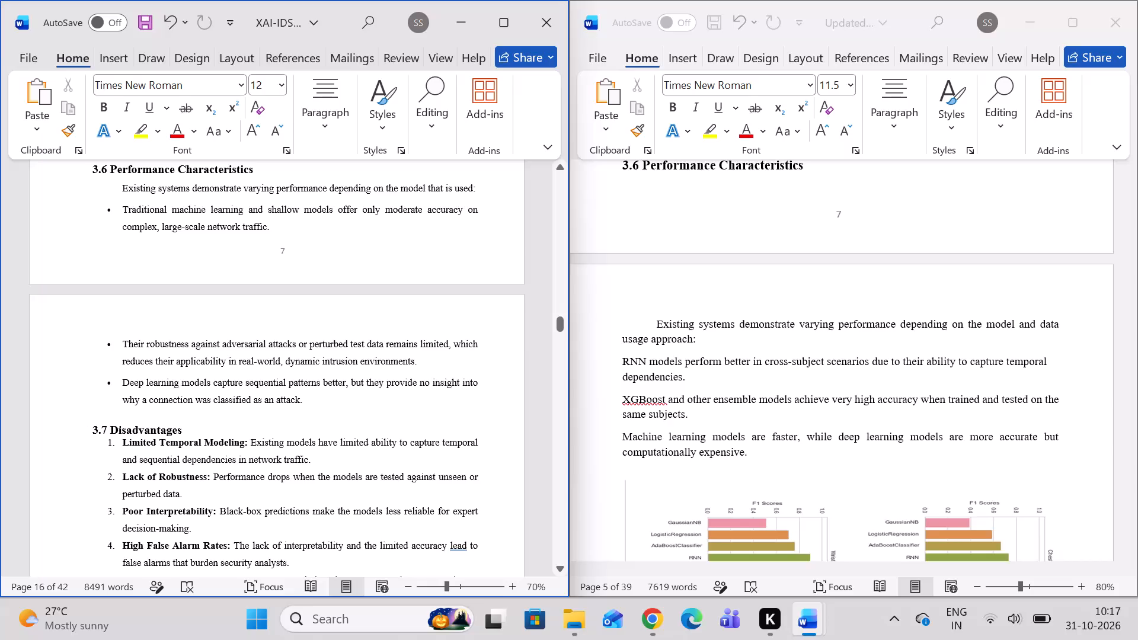
Compare section 3.7 Disadvantages and chapter 4, Proposed System, with the sample document, covering the overview figures, objectives, key features, advantages and modules description.
scroll(289, 399, "down", 1)
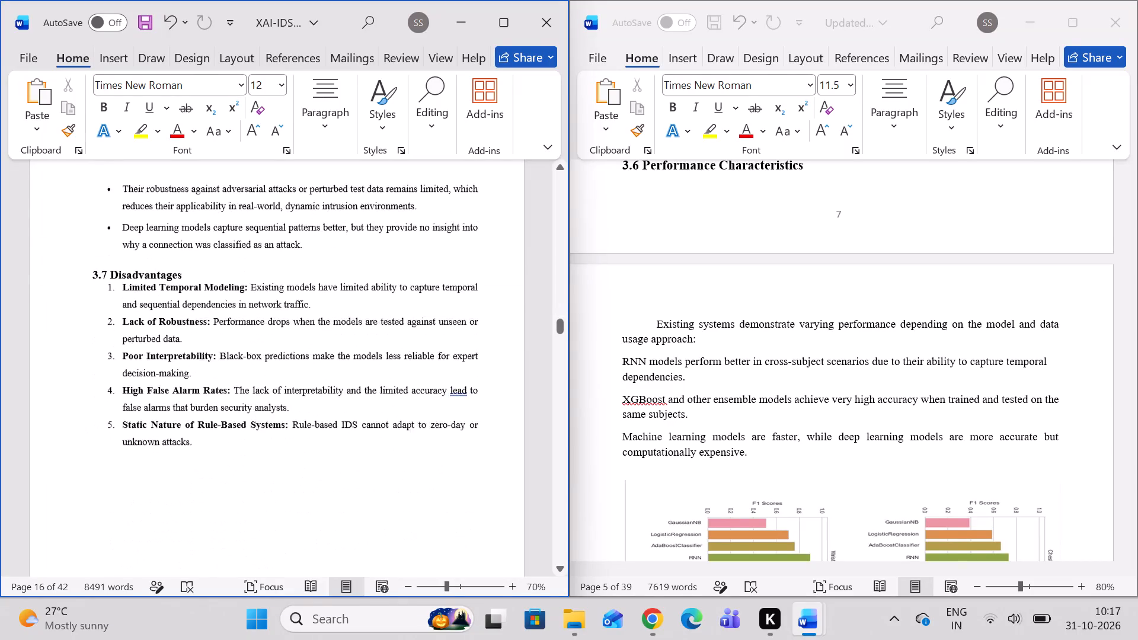
scroll(289, 399, "down", 1)
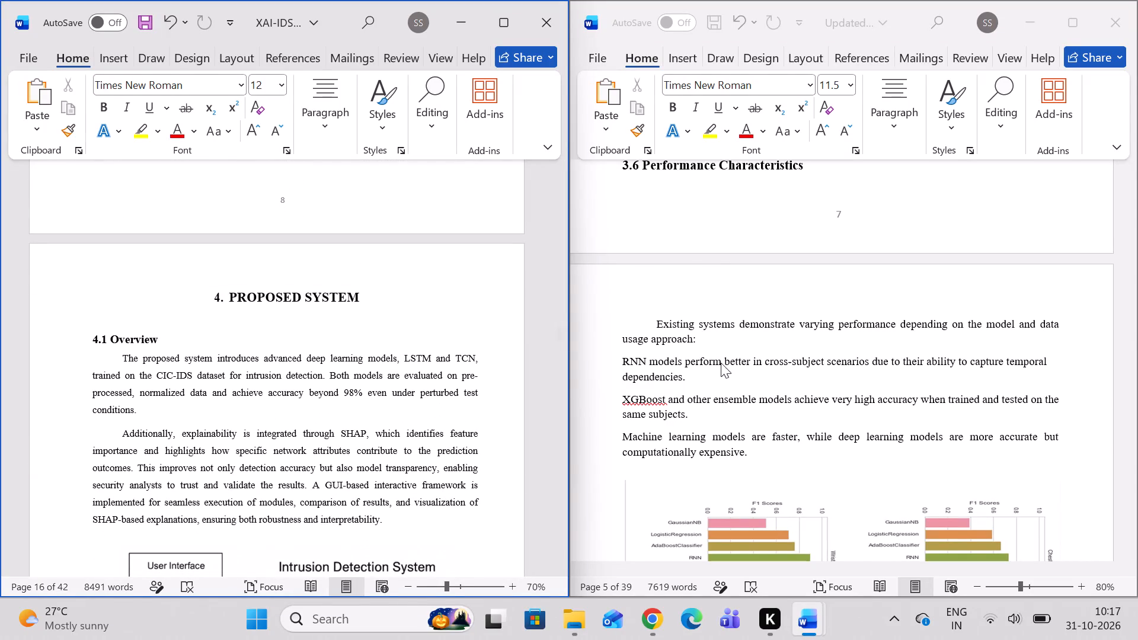
scroll(721, 363, "down", 1)
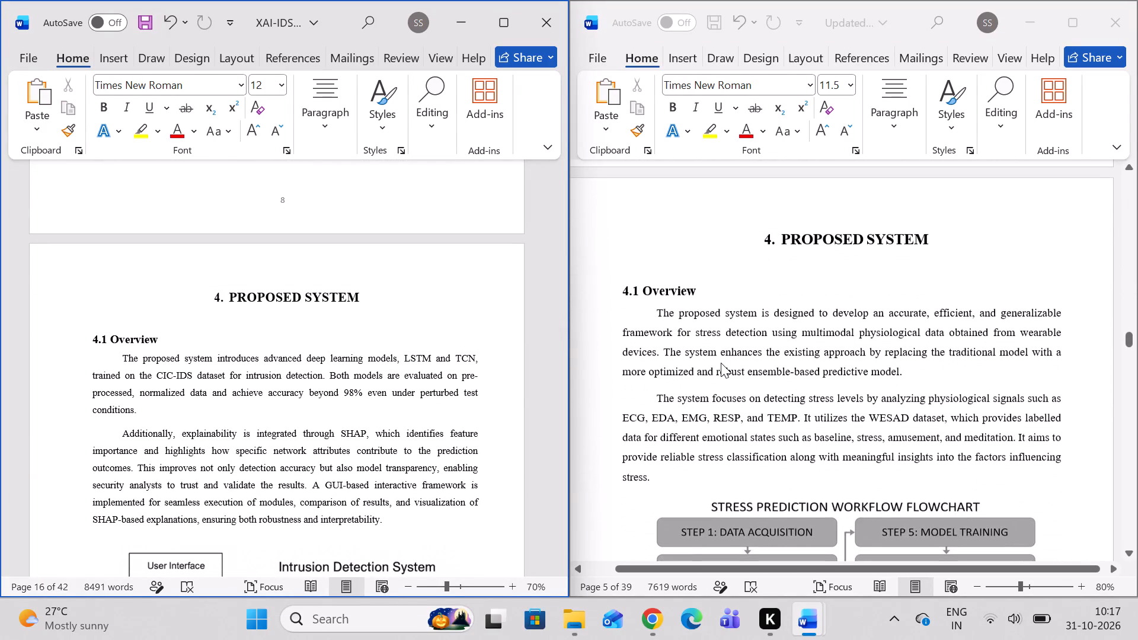
scroll(413, 433, "down", 1)
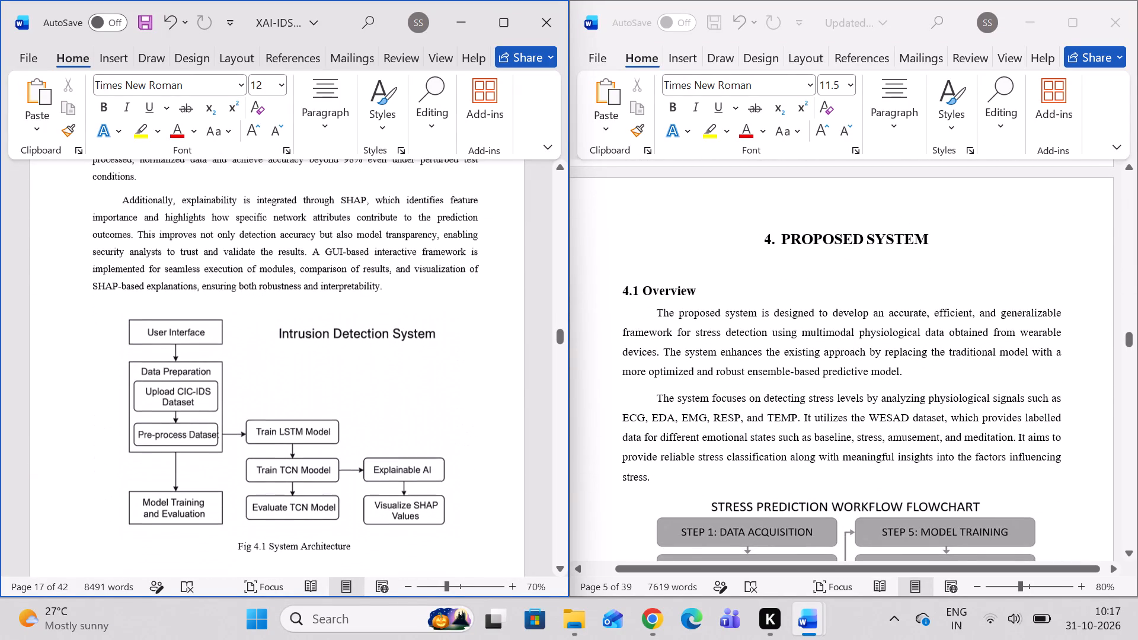
scroll(413, 433, "down", 1)
scroll(712, 400, "down", 1)
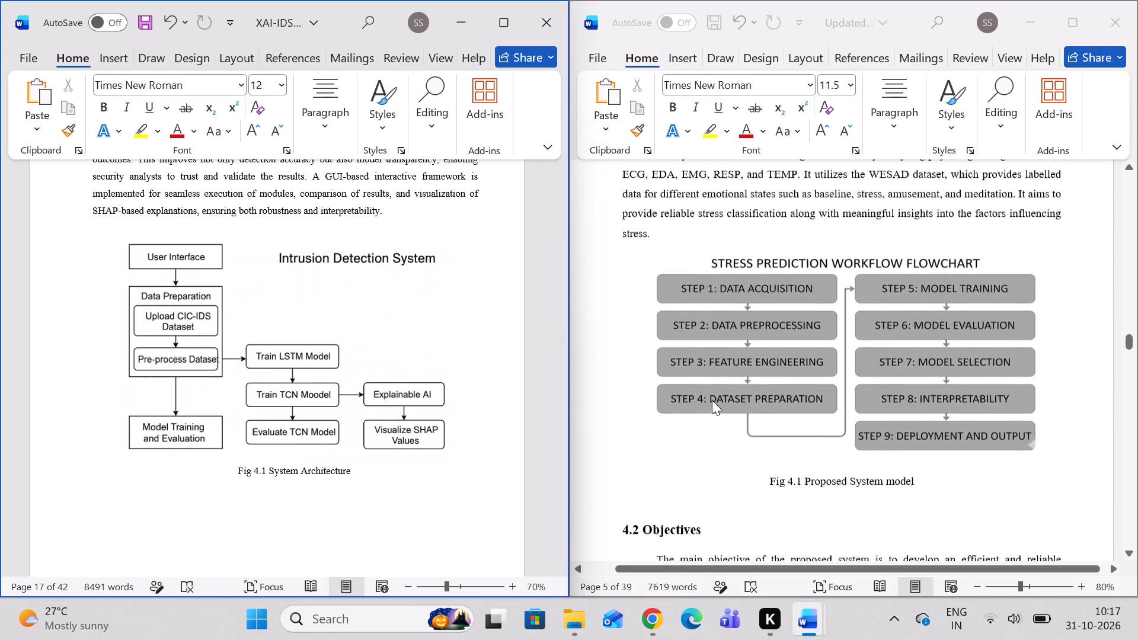
scroll(712, 400, "down", 2)
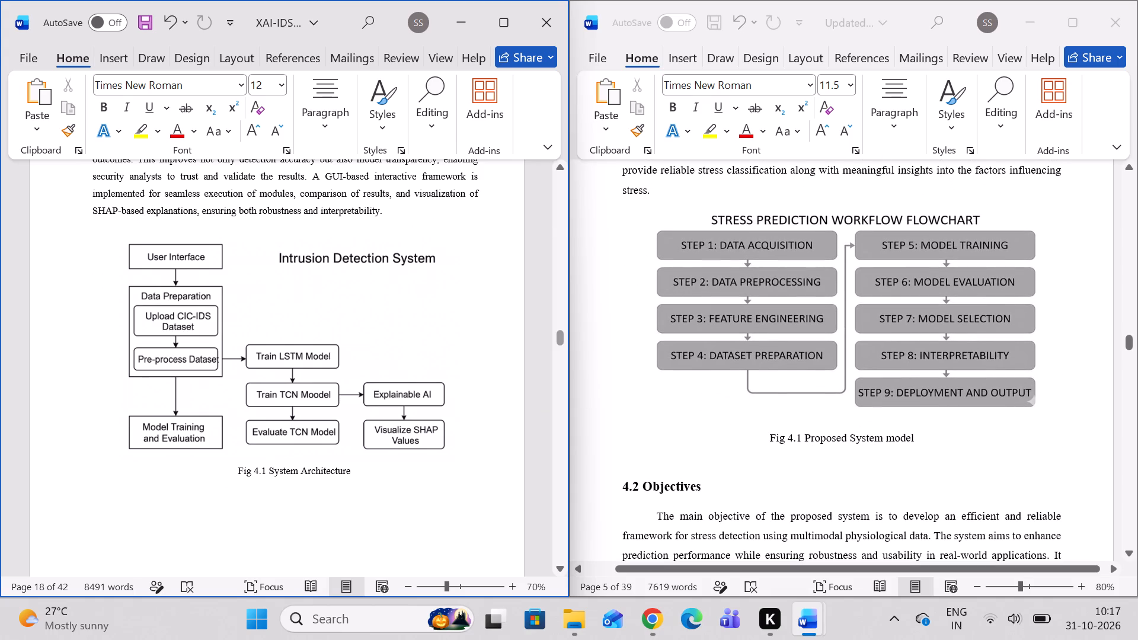
scroll(367, 444, "down", 1)
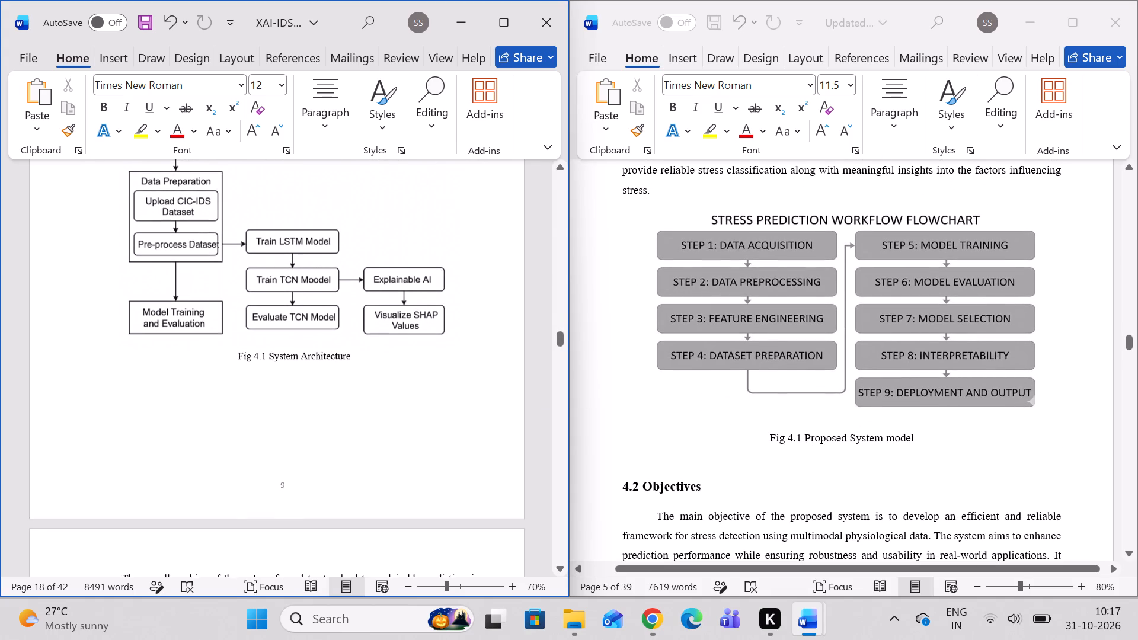
scroll(367, 444, "down", 1)
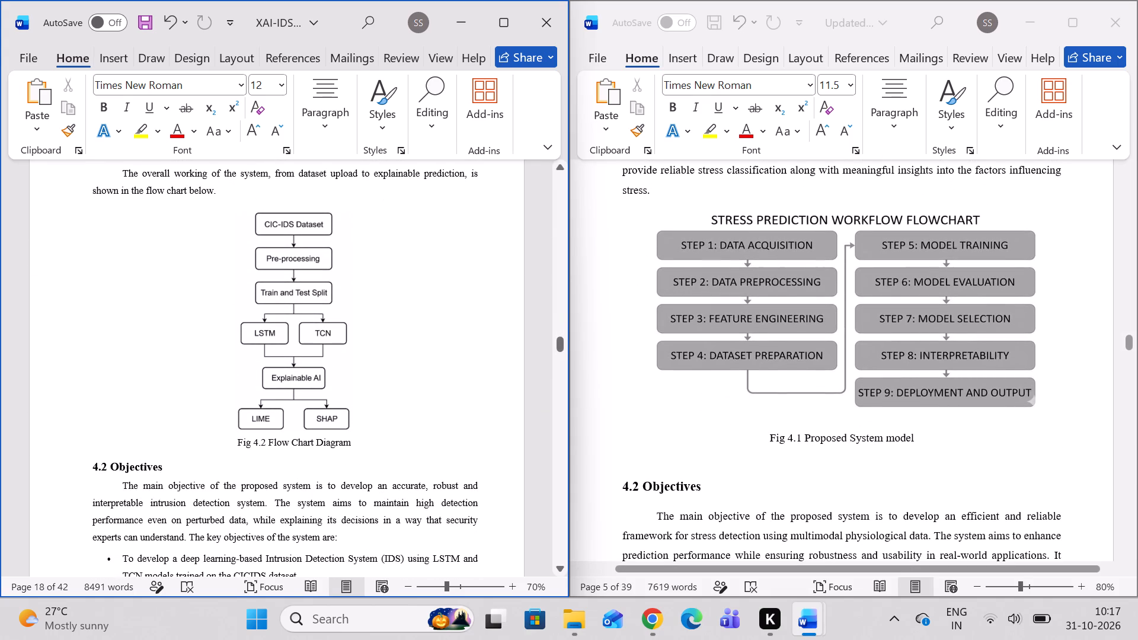
scroll(367, 444, "down", 3)
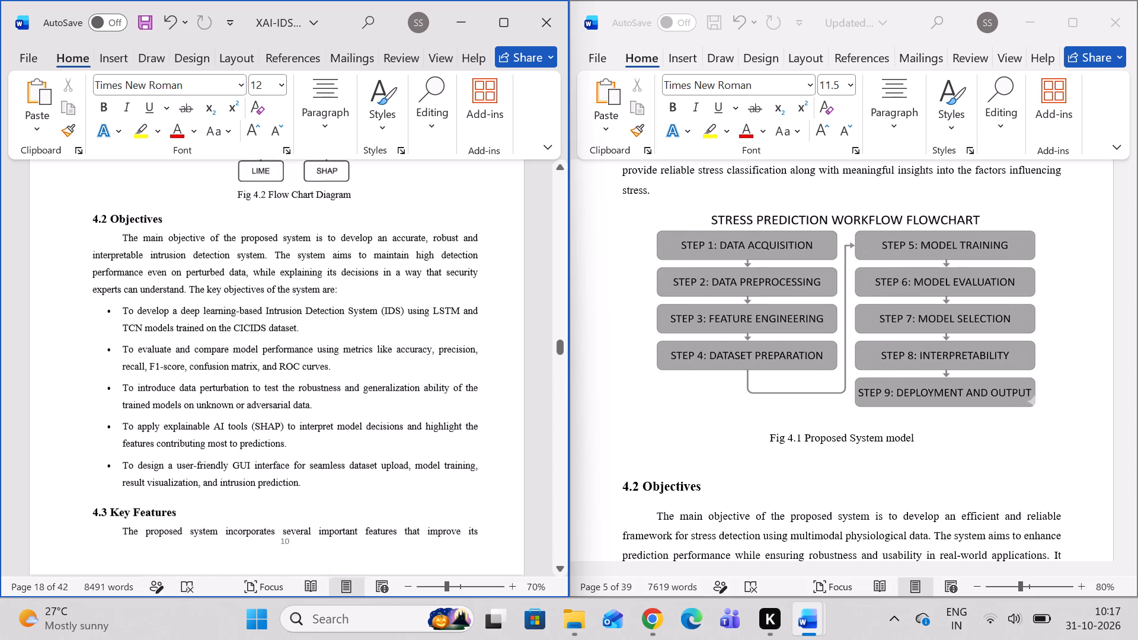
scroll(367, 444, "down", 1)
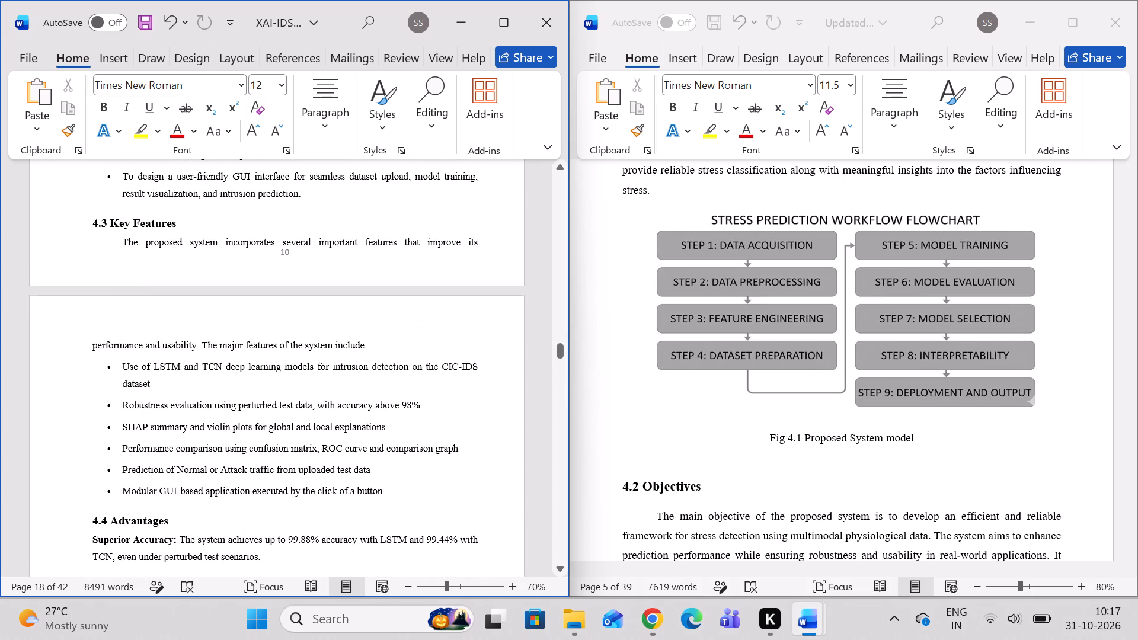
scroll(708, 409, "down", 1)
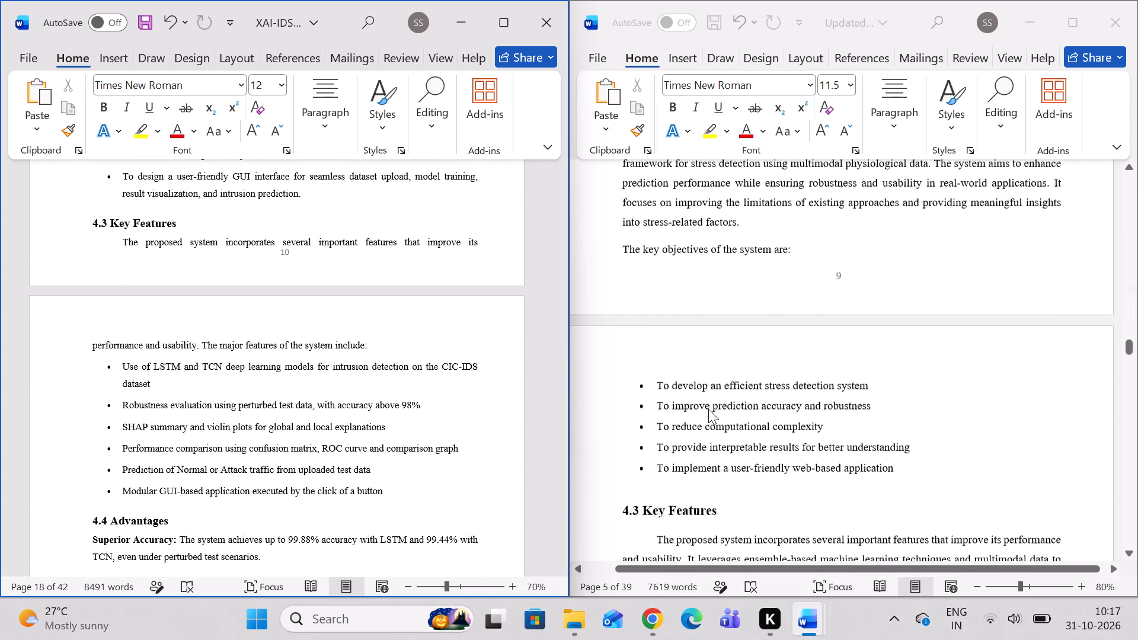
scroll(708, 409, "down", 1)
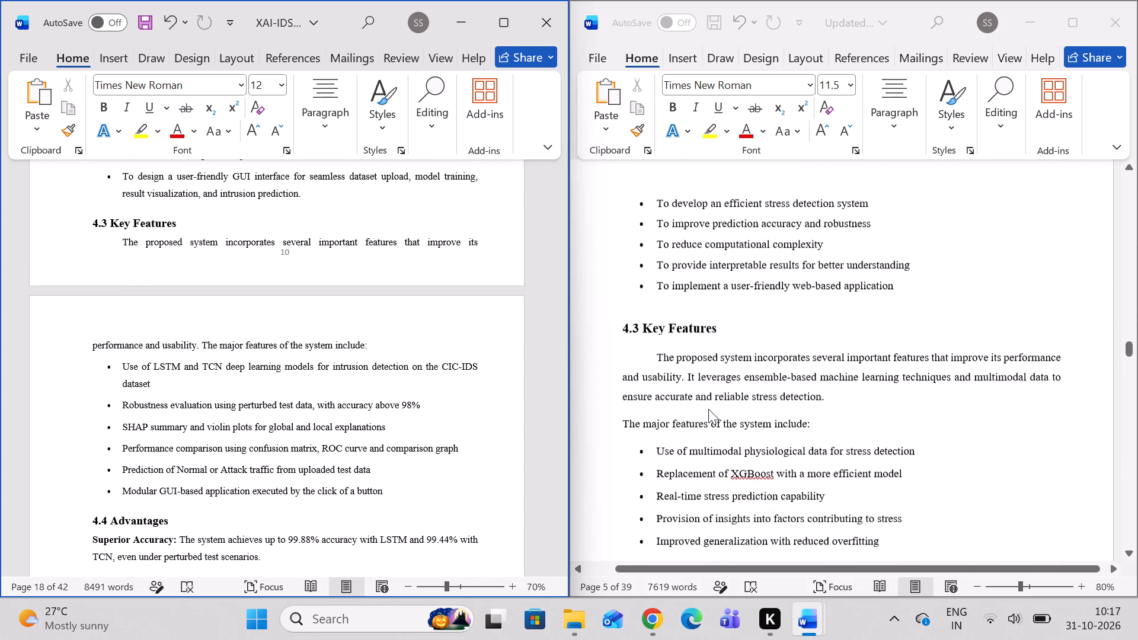
scroll(429, 473, "right", 1)
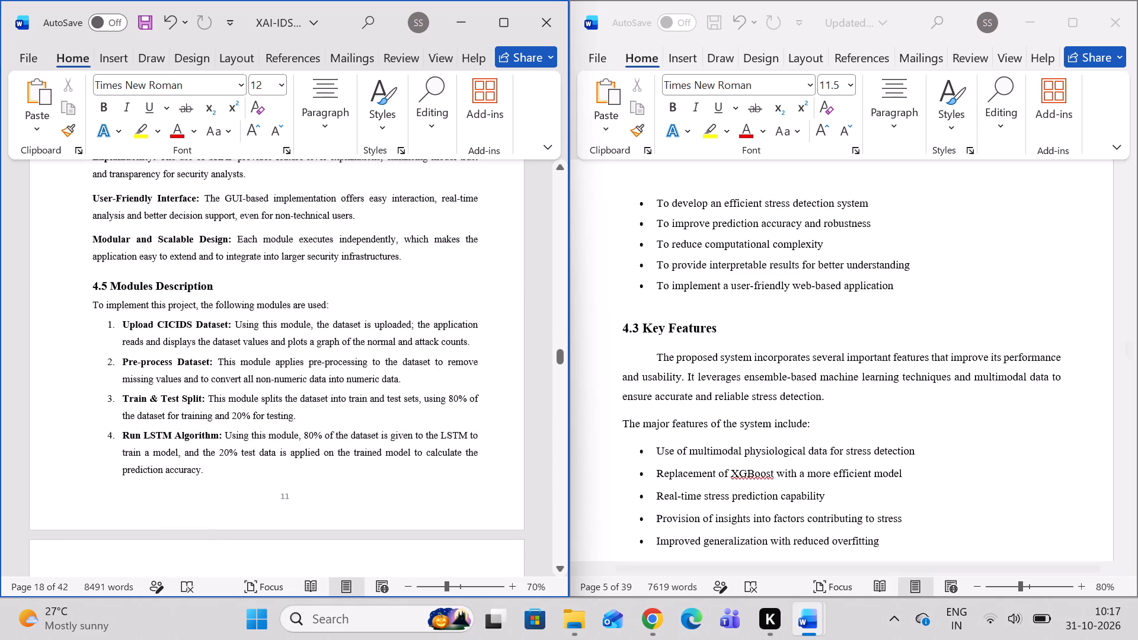
scroll(429, 473, "right", 1)
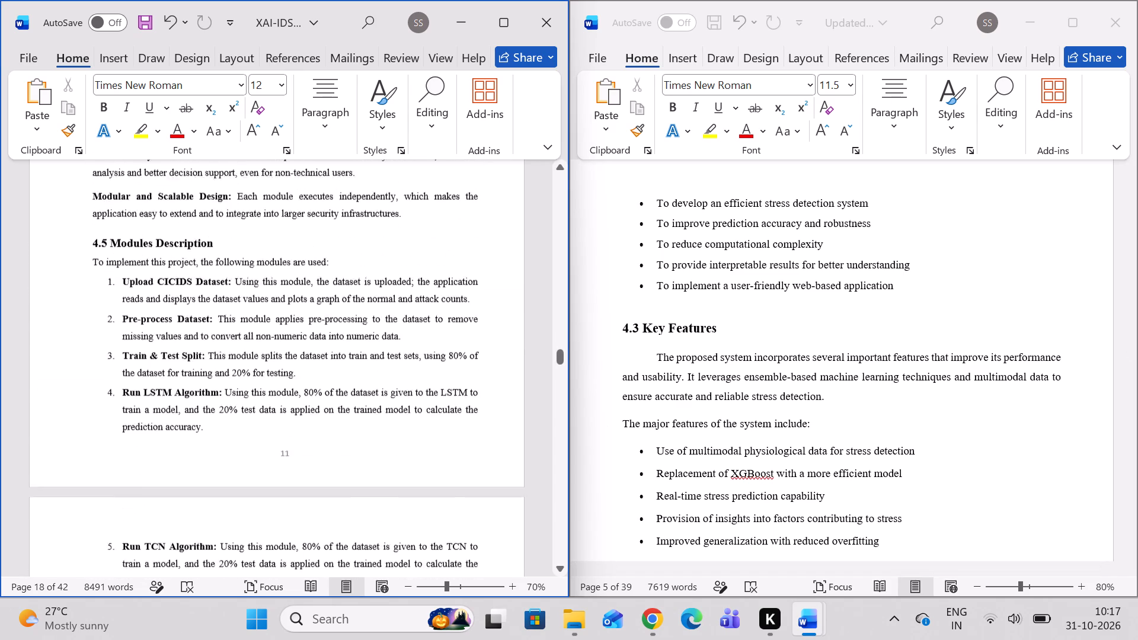
scroll(429, 473, "right", 1)
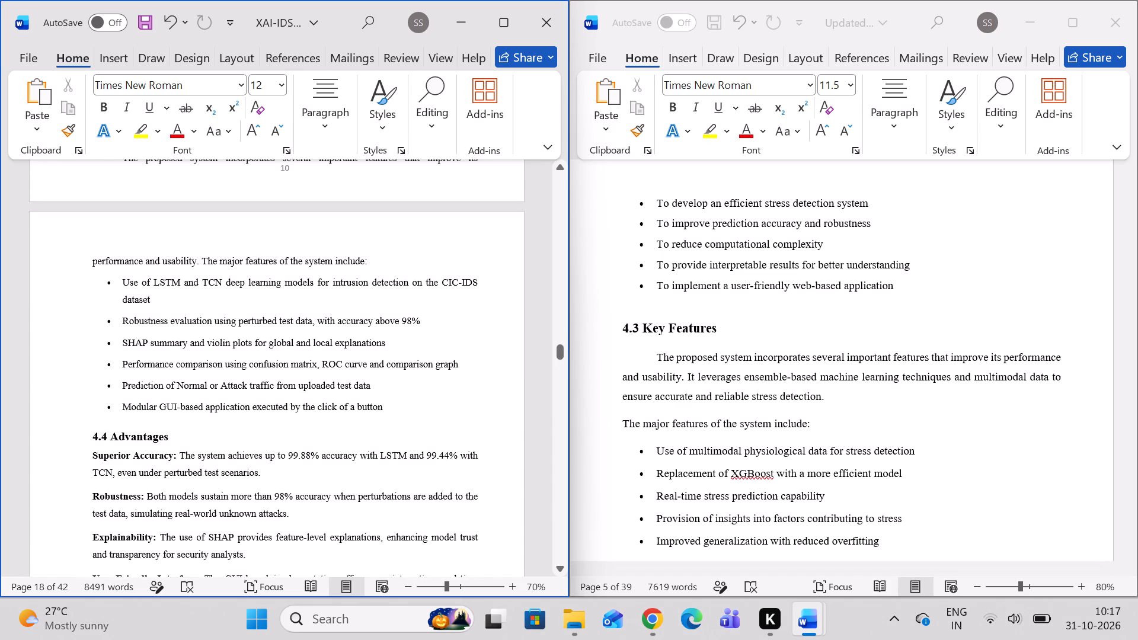
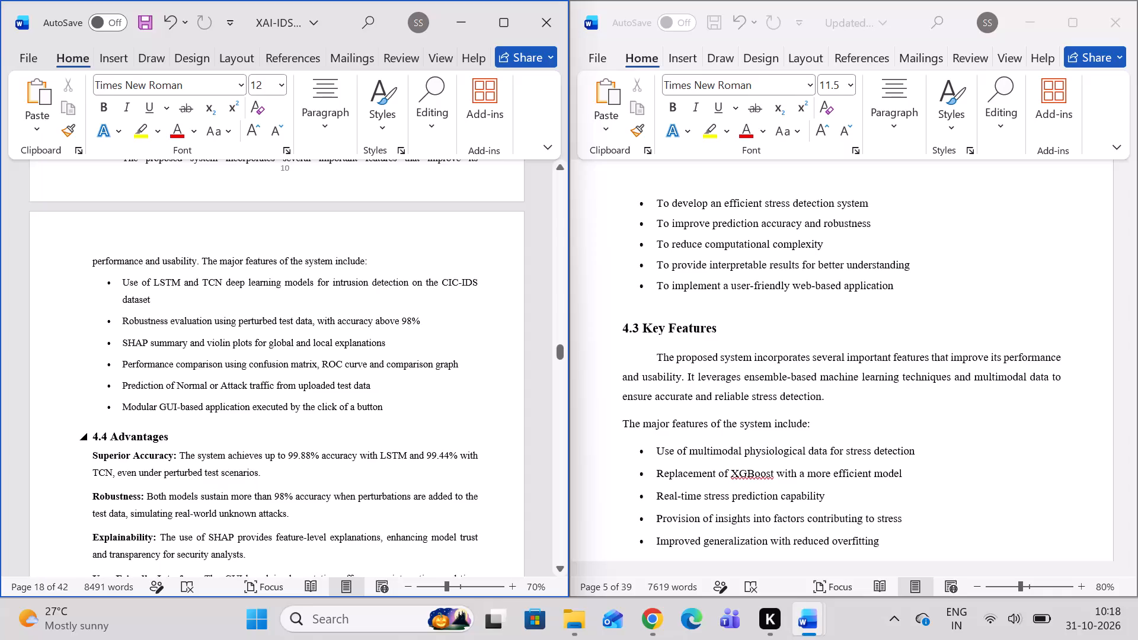
Reapply justified alignment to the Violin Model Explanation item in the modules description list above section 4.6.
scroll(378, 443, "down", 1)
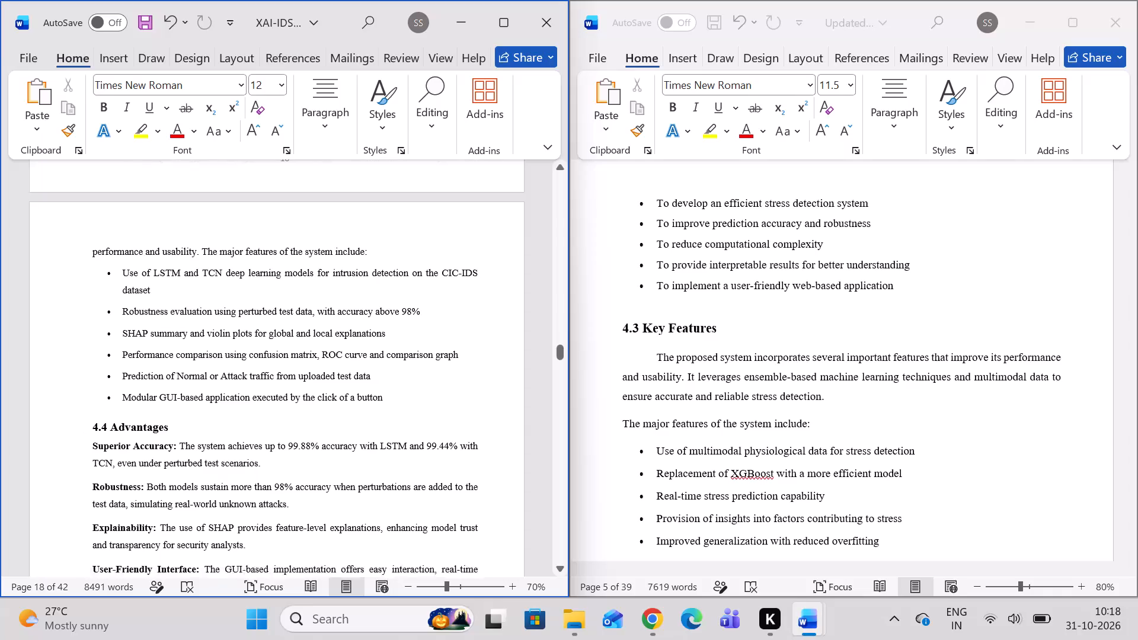
scroll(378, 443, "down", 1)
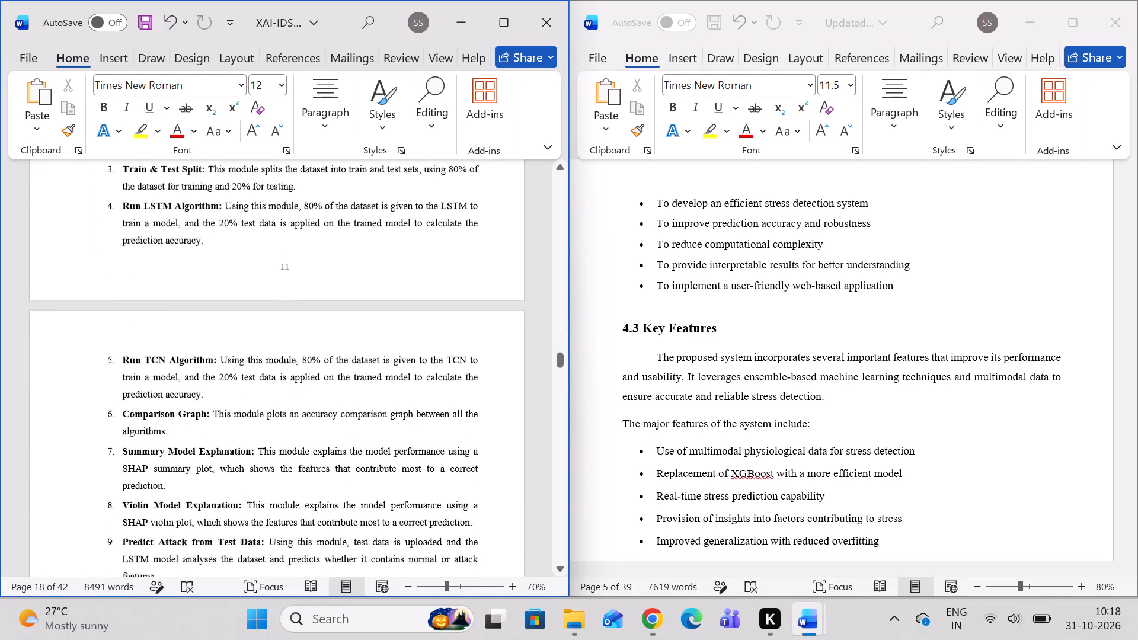
scroll(378, 443, "down", 1)
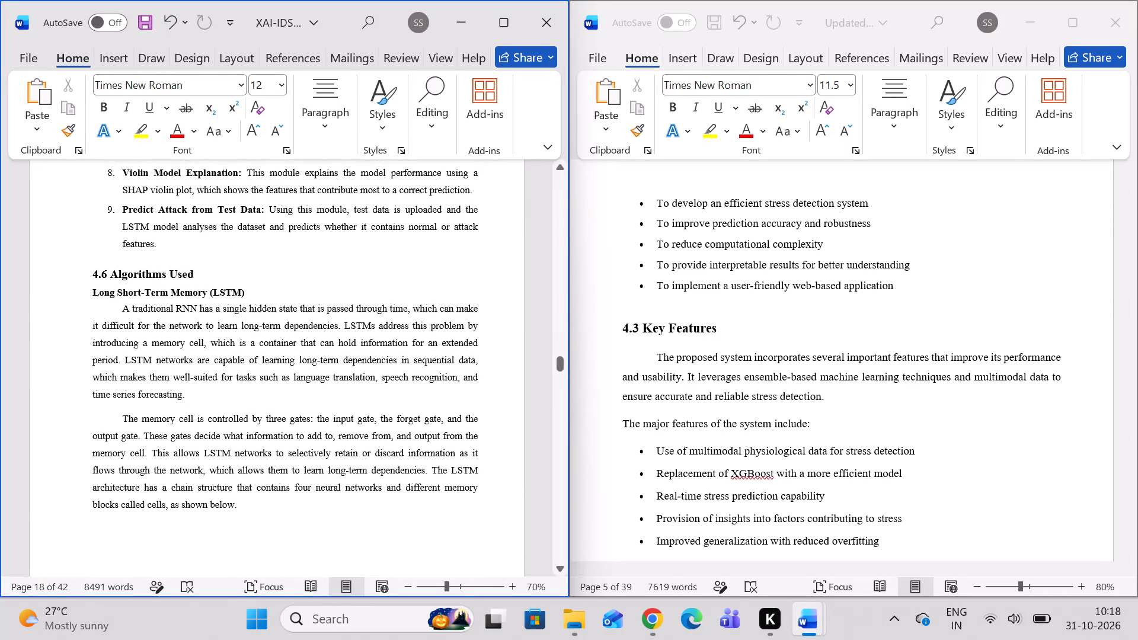
scroll(378, 443, "down", 1)
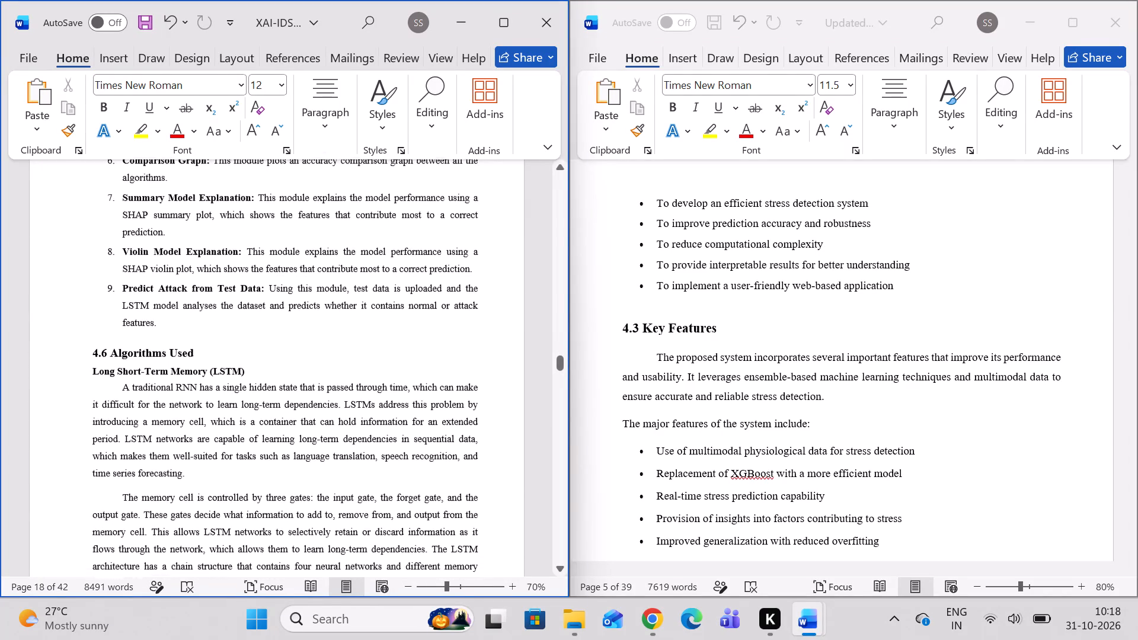
scroll(378, 443, "down", 1)
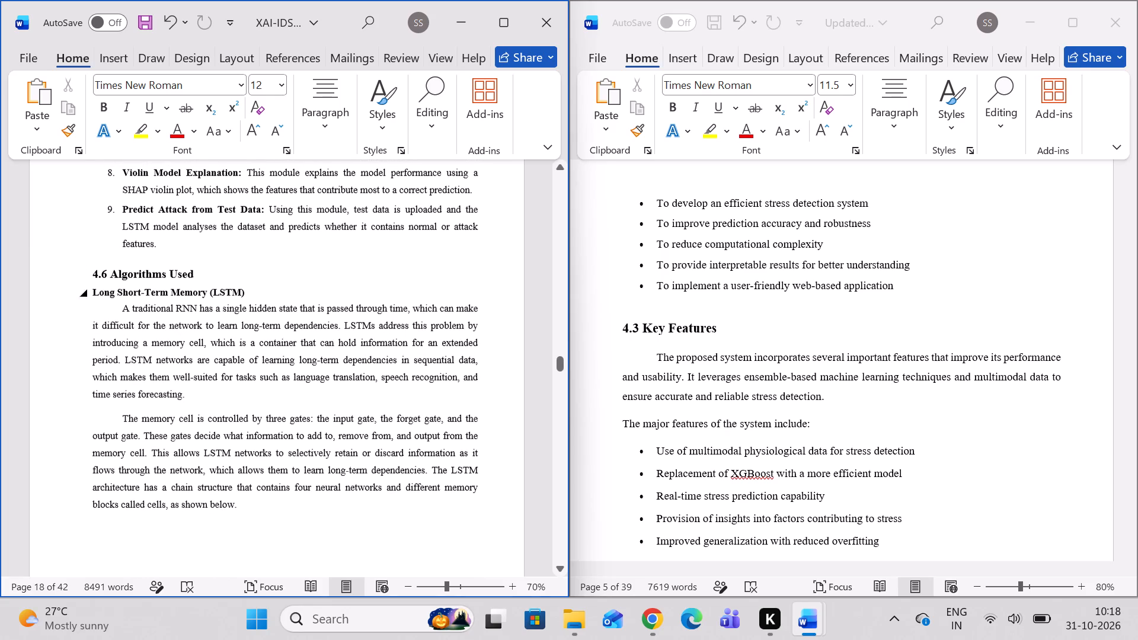
left_click_drag(474, 276, 130, 251)
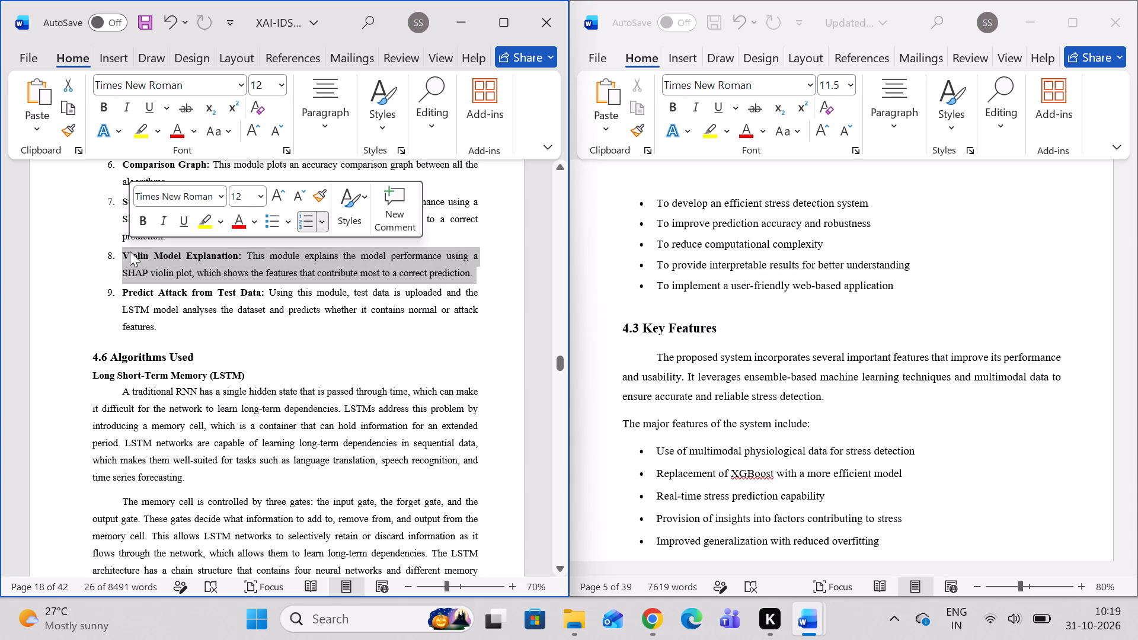
key("ctrl+j")
key("ctrl+j")
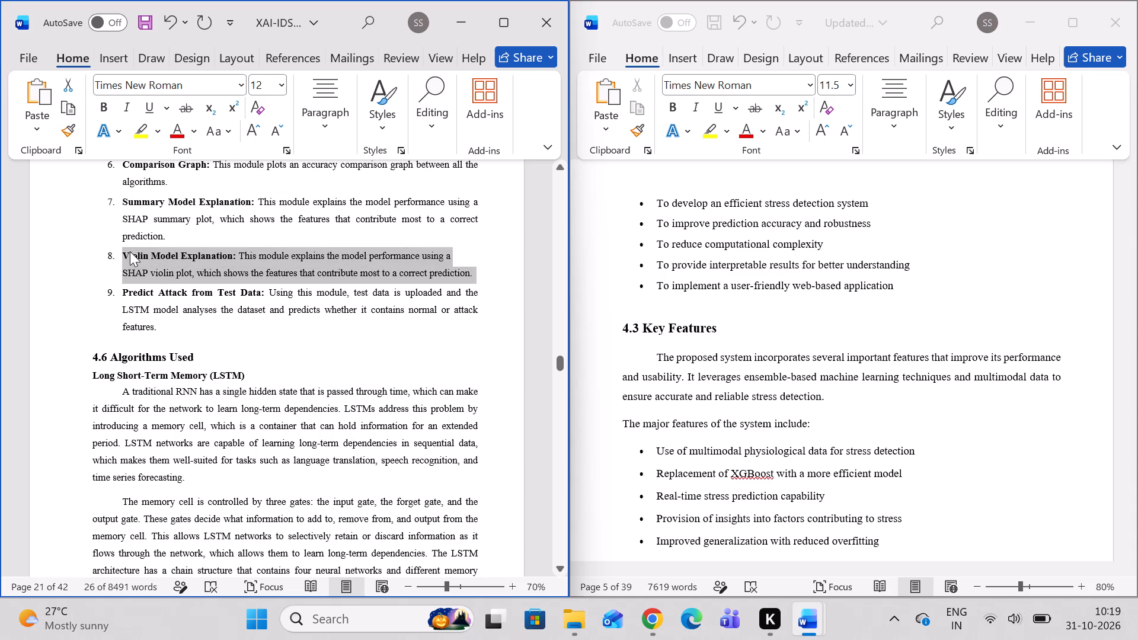
Review section 4.6 Algorithms Used, from the LSTM explanation and architecture figure through the Temporal Convolutional Network (TCN) properties.
left_click(251, 340)
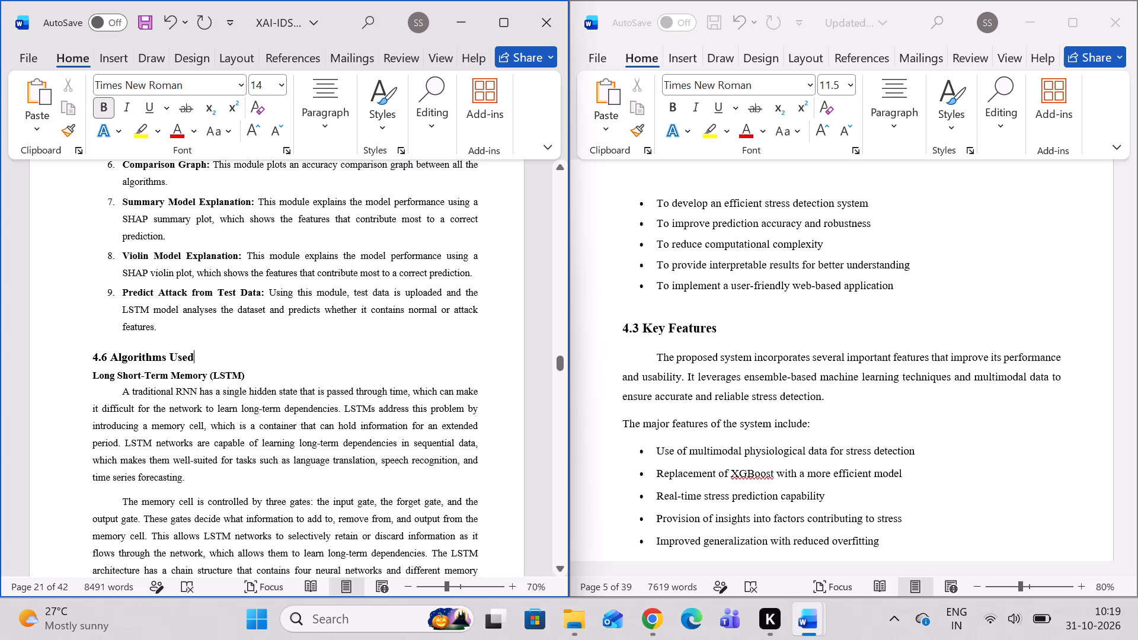
scroll(274, 443, "down", 1)
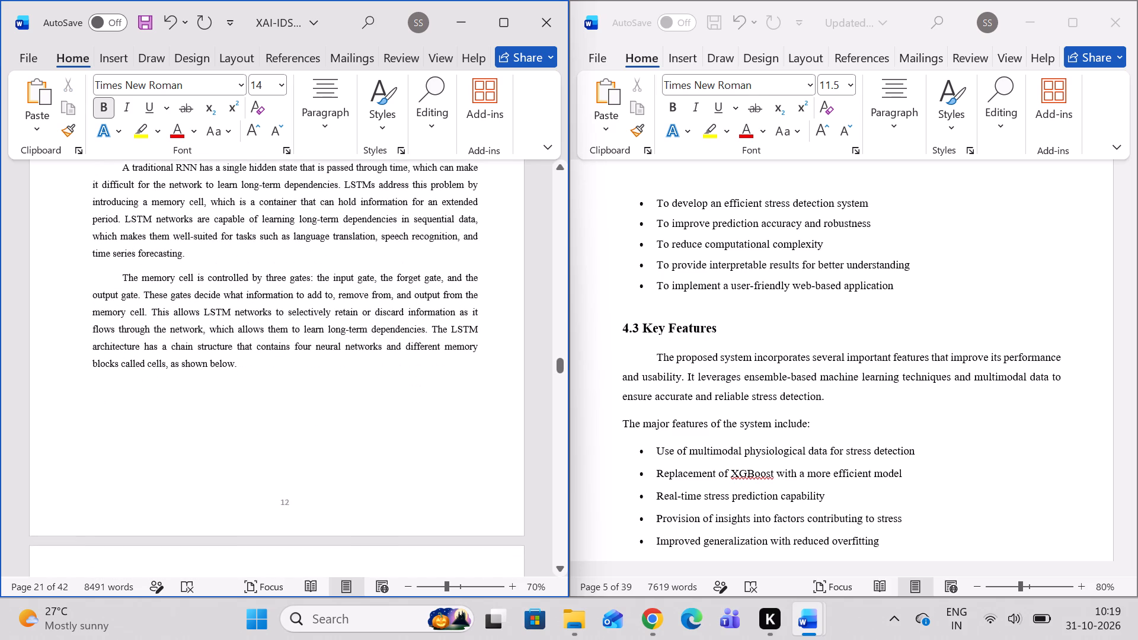
scroll(274, 443, "down", 2)
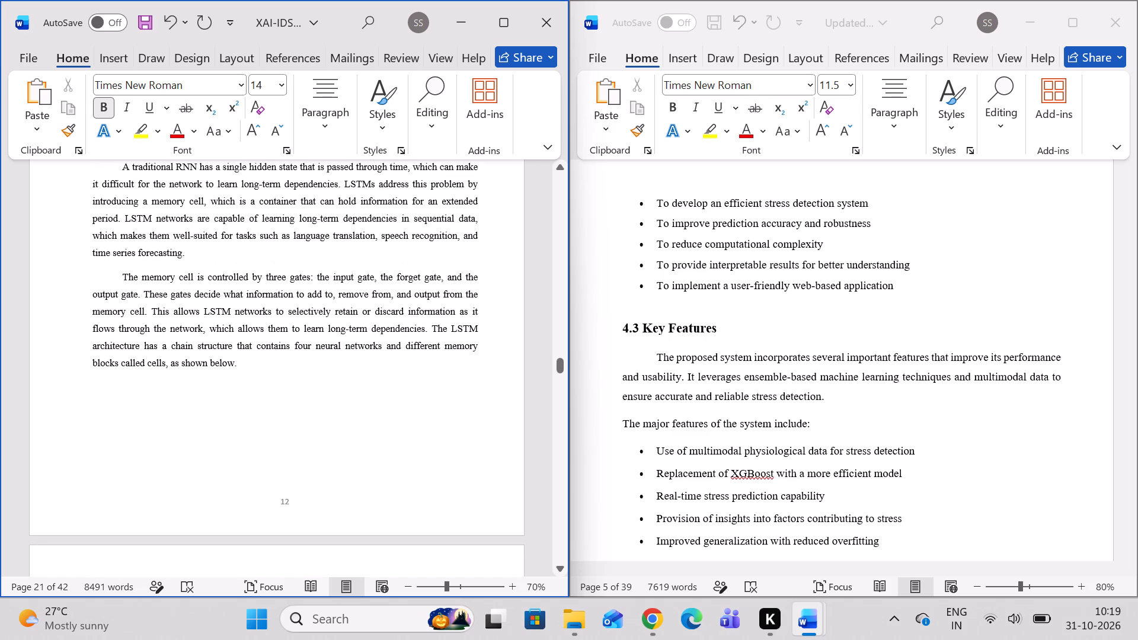
scroll(274, 443, "down", 2)
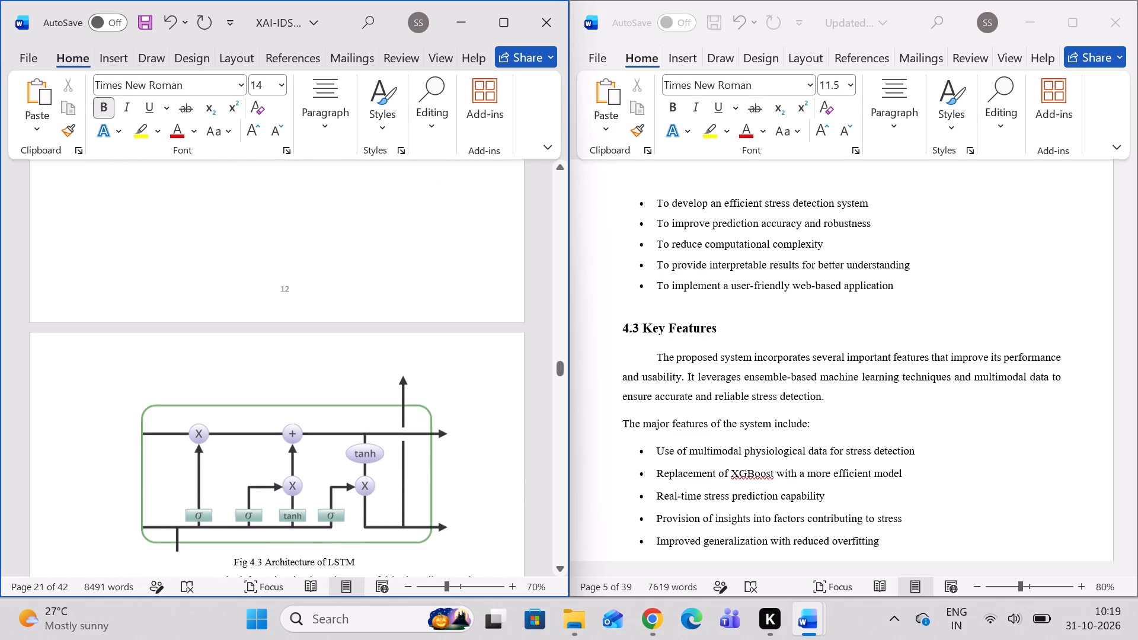
scroll(274, 443, "down", 2)
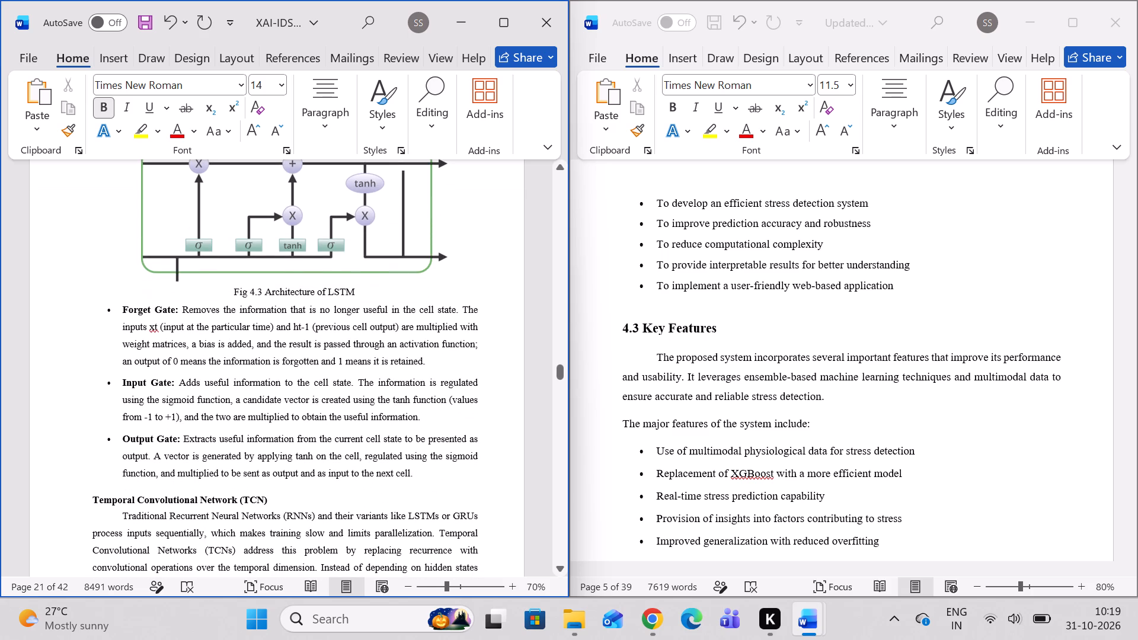
scroll(274, 443, "down", 3)
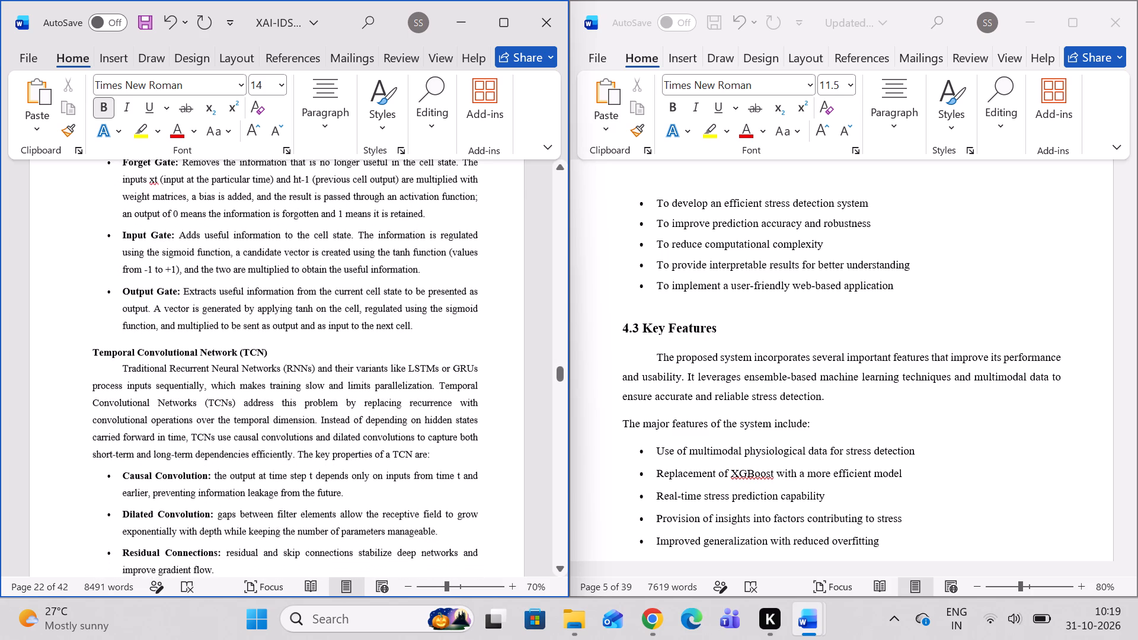